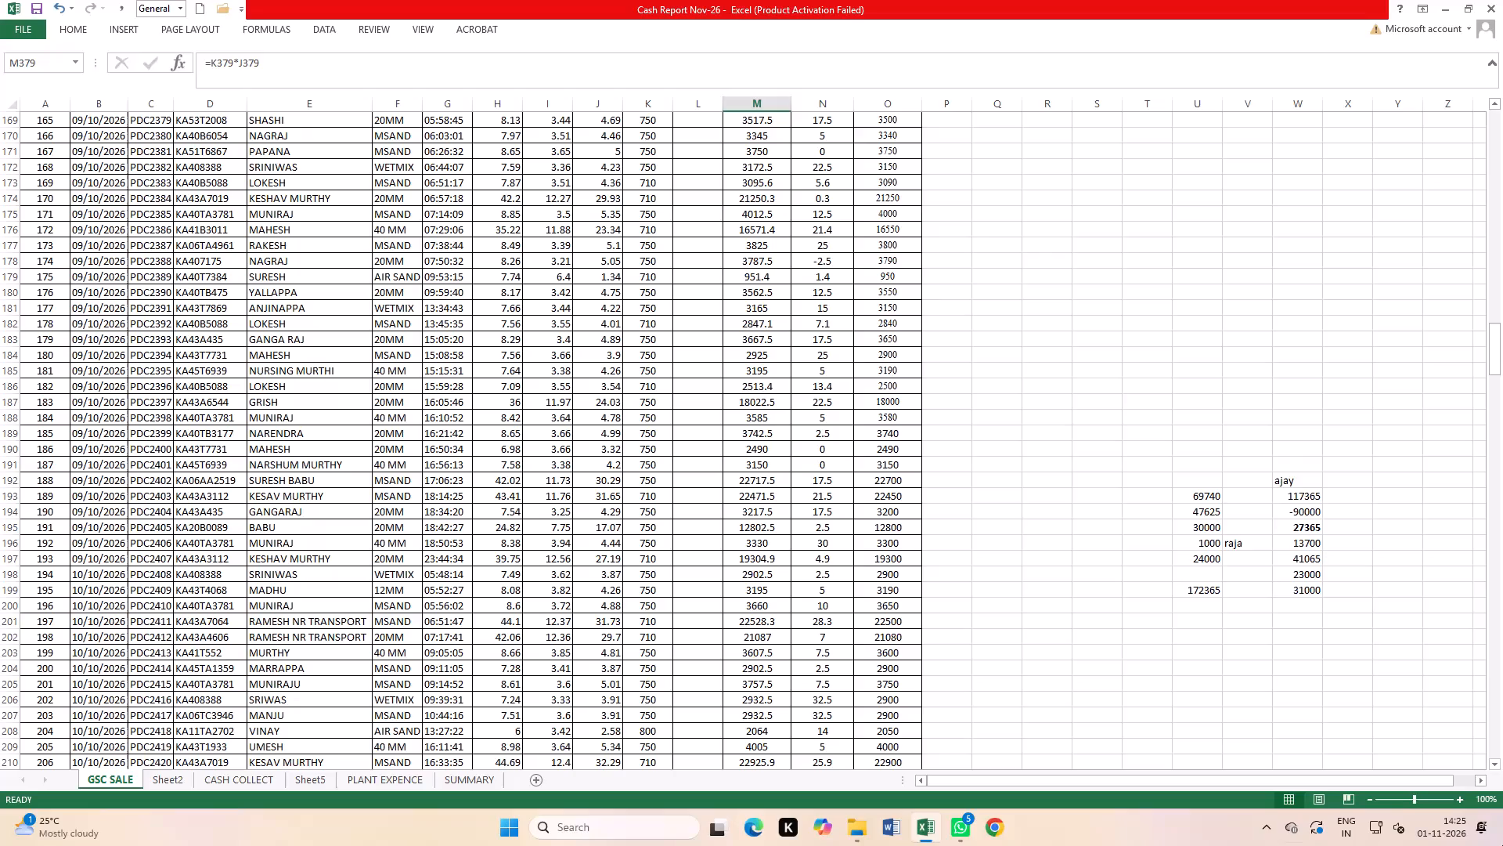
View the PLANT EXPENCE sheet and close the Cash Report Nov-26 workbook.
left_click(373, 780)
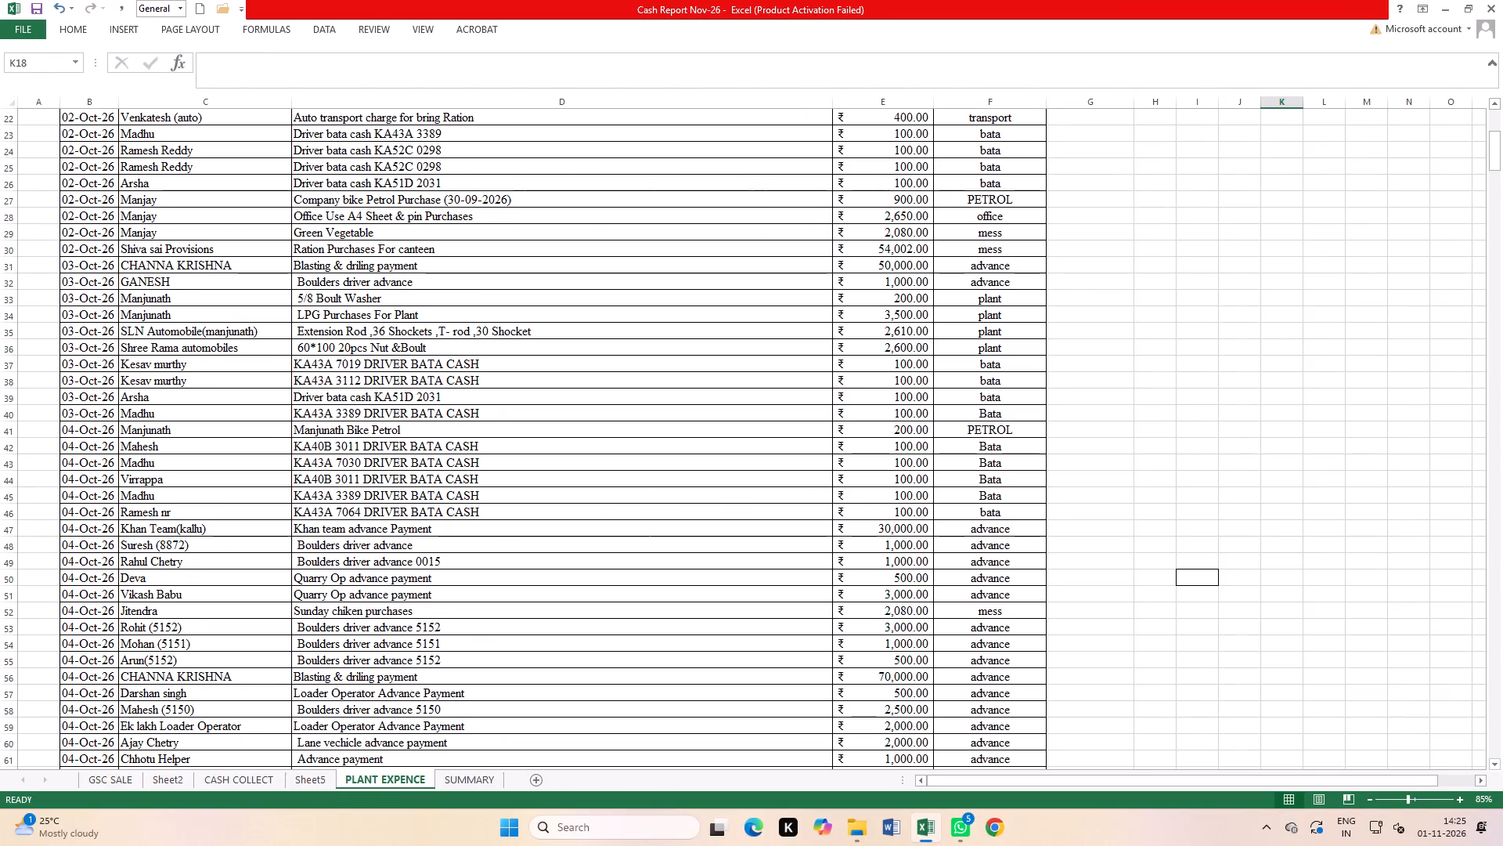
left_click(1502, 0)
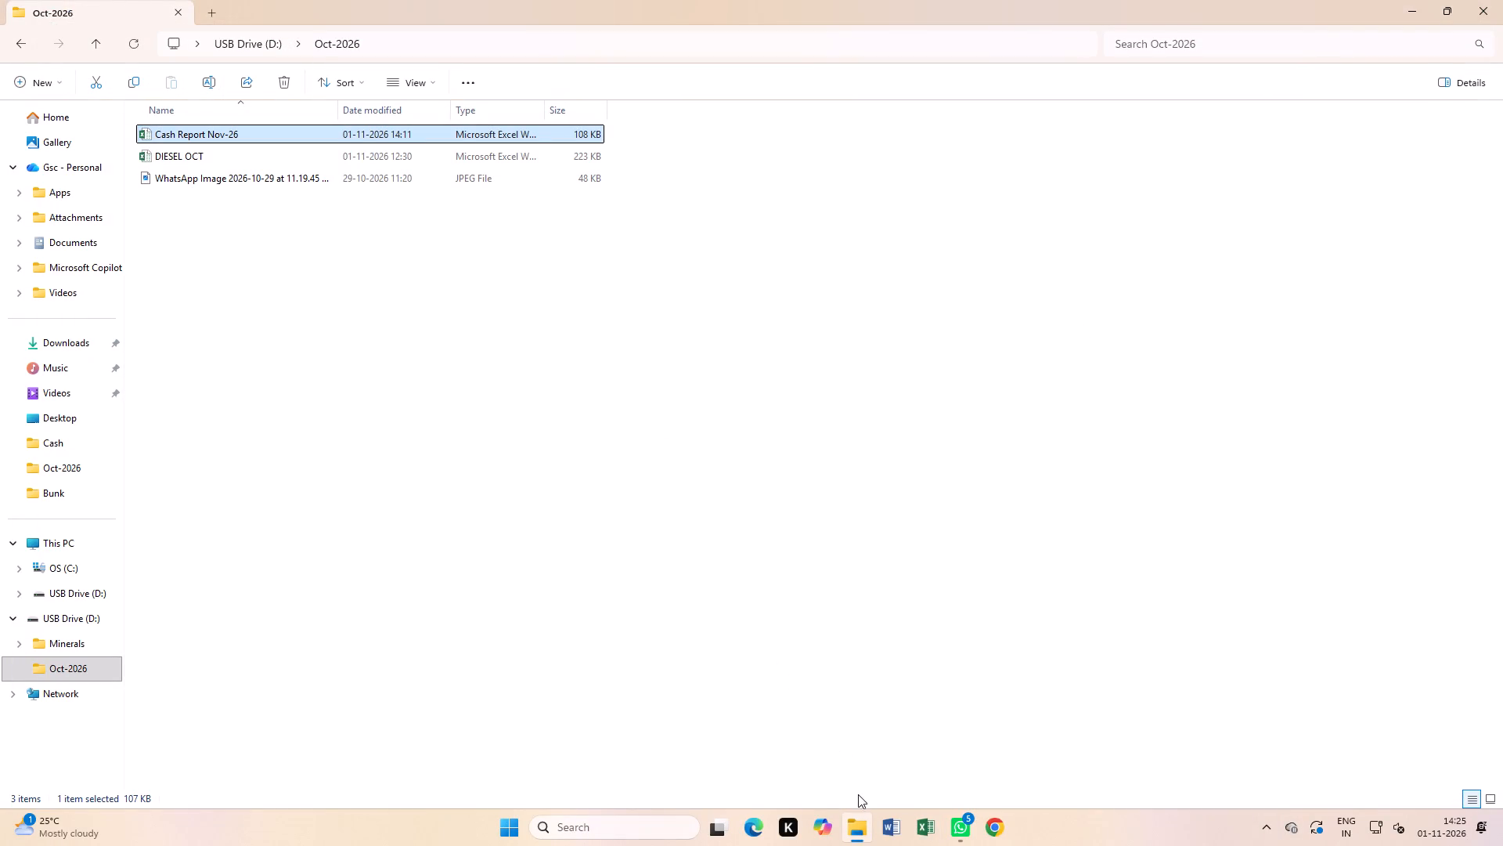
Open the Cash Report Oct-26 workbook from the Minerals > Cash folder on the USB drive and dismiss the activation wizard.
left_click(70, 643)
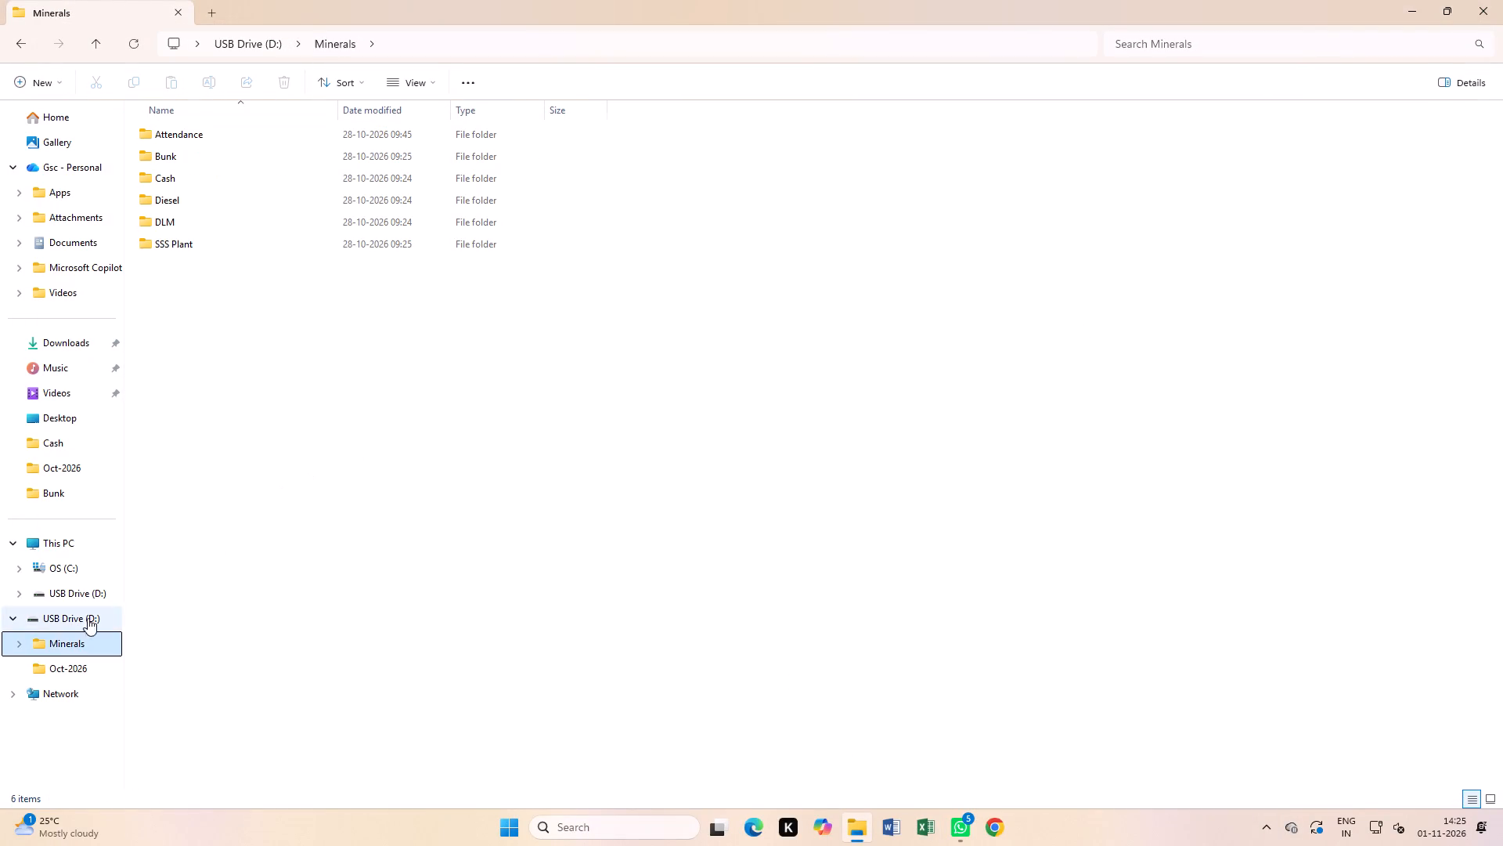
left_click(185, 168)
double_click(186, 173)
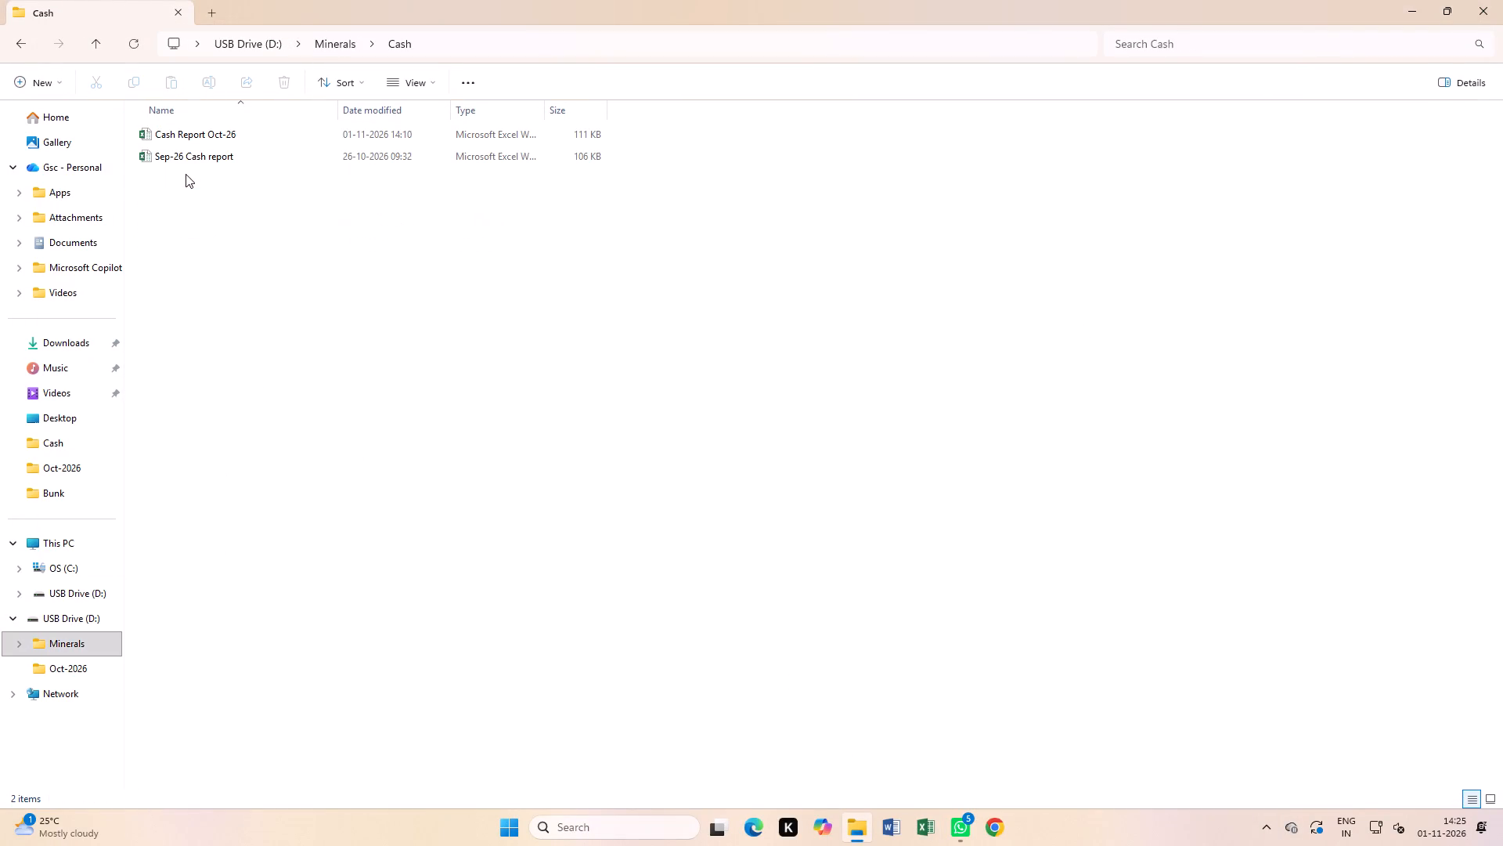
double_click(228, 137)
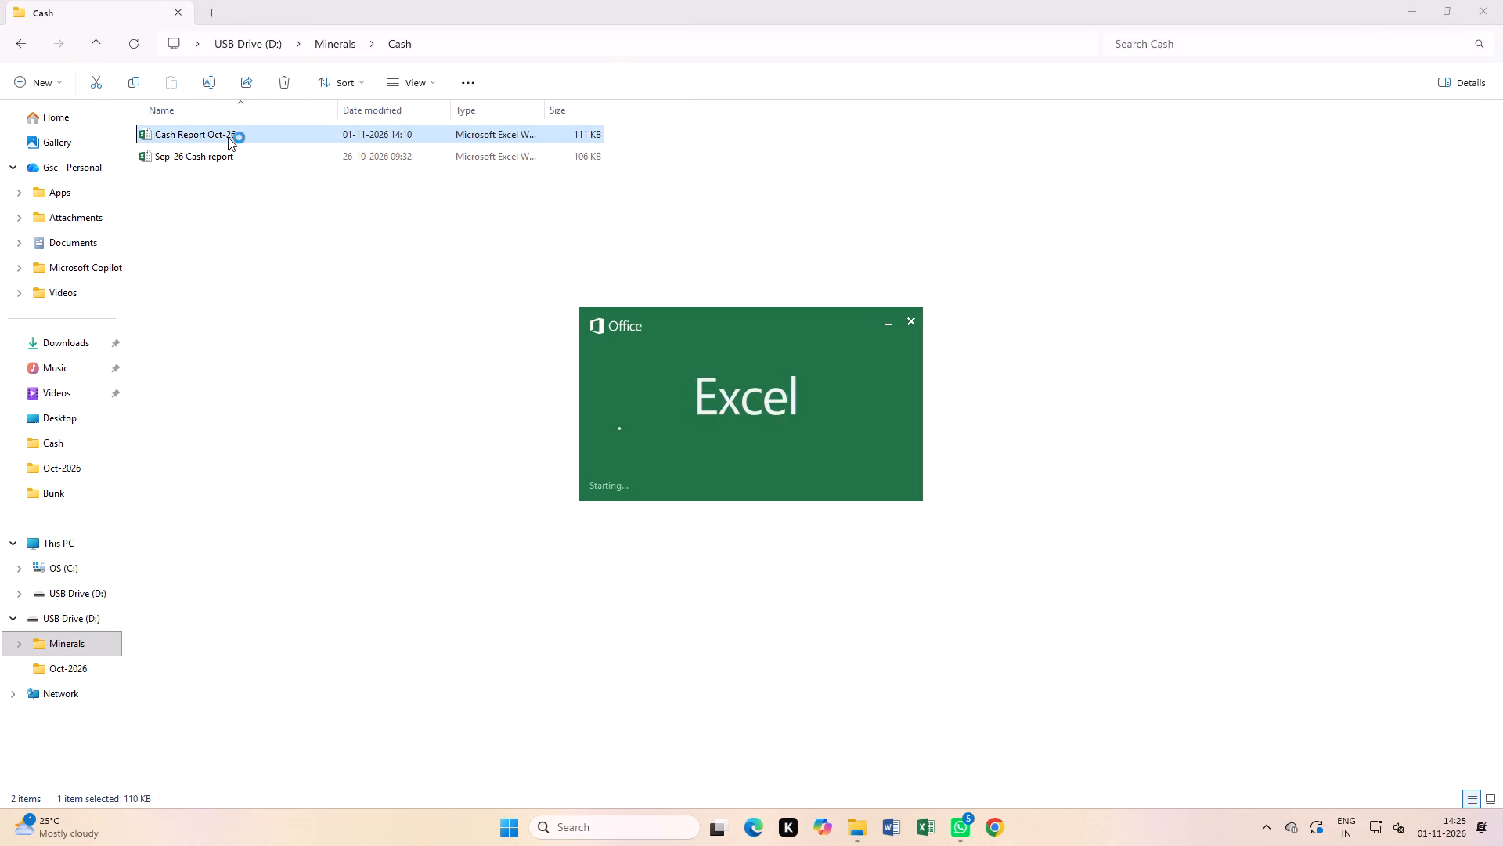
left_click(1000, 384)
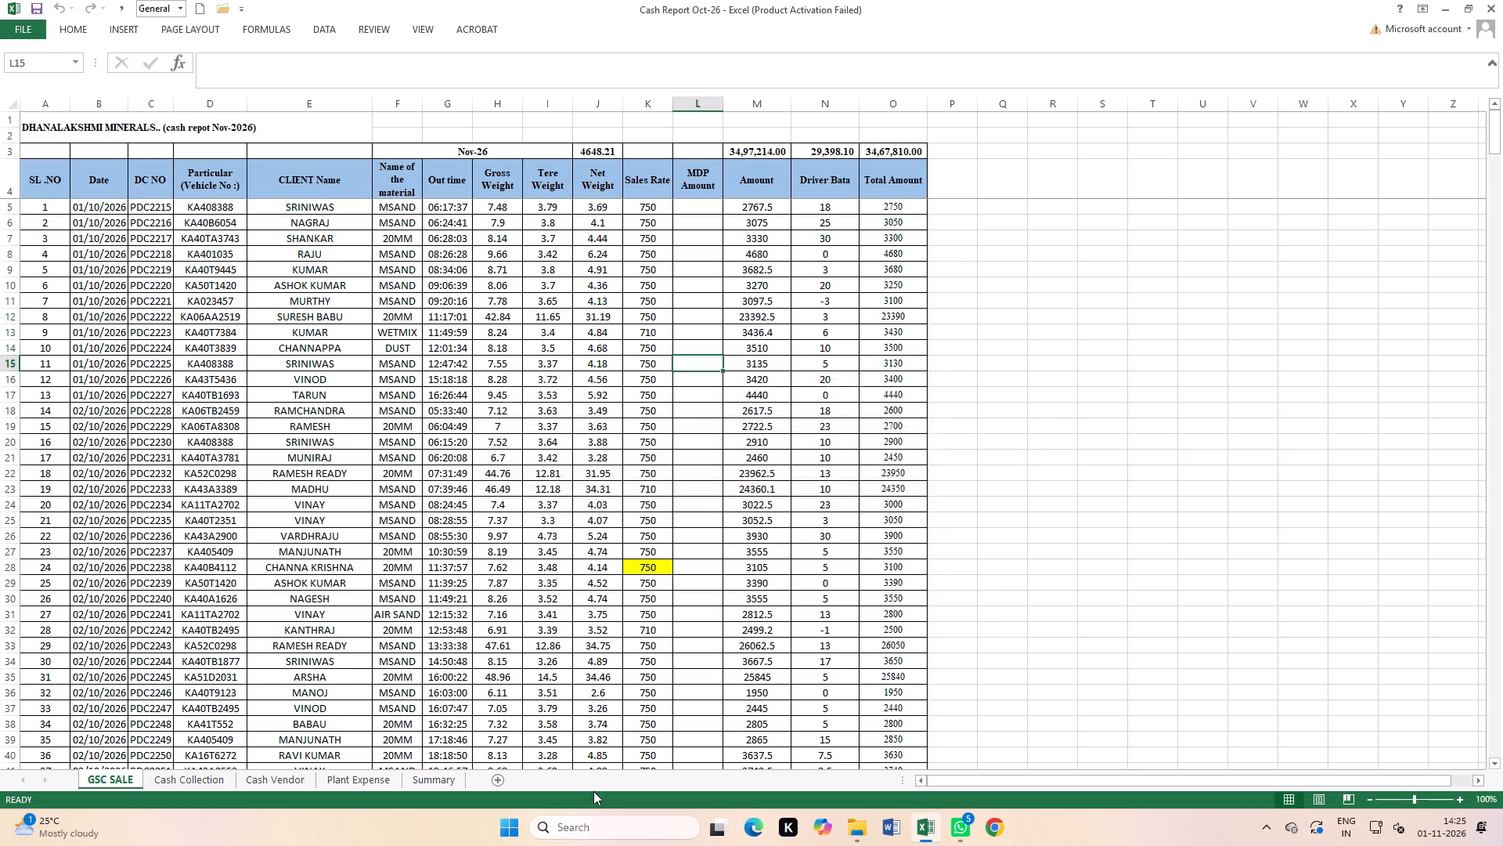
left_click(365, 786)
left_click(895, 548)
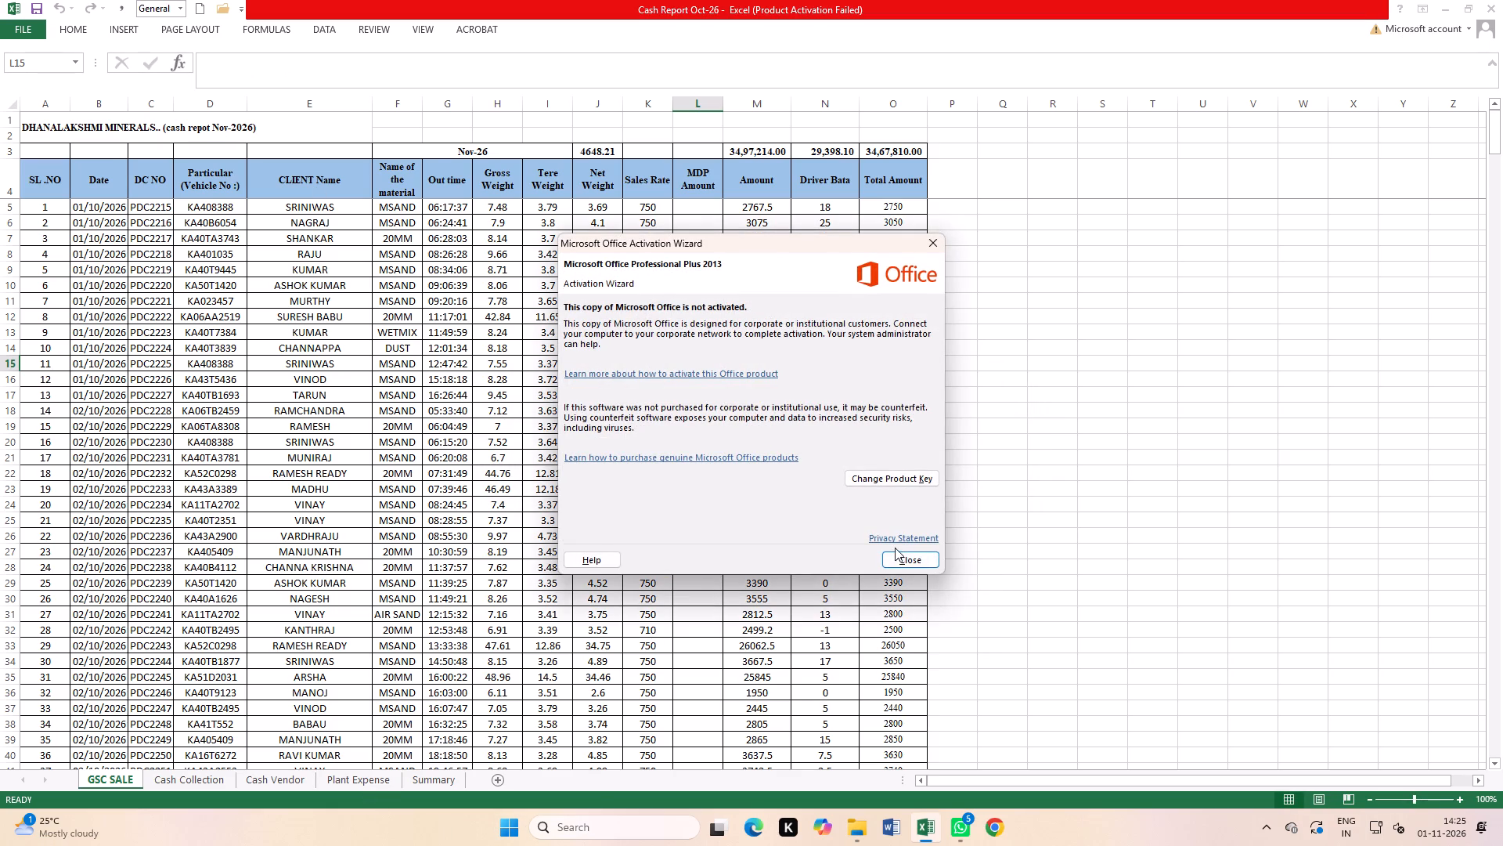
left_click(899, 557)
On the Plant Expense sheet, fill the 31-Oct-26 date down into row 372, directly below the last dated entry.
left_click(387, 776)
scroll(523, 569, "down", 9)
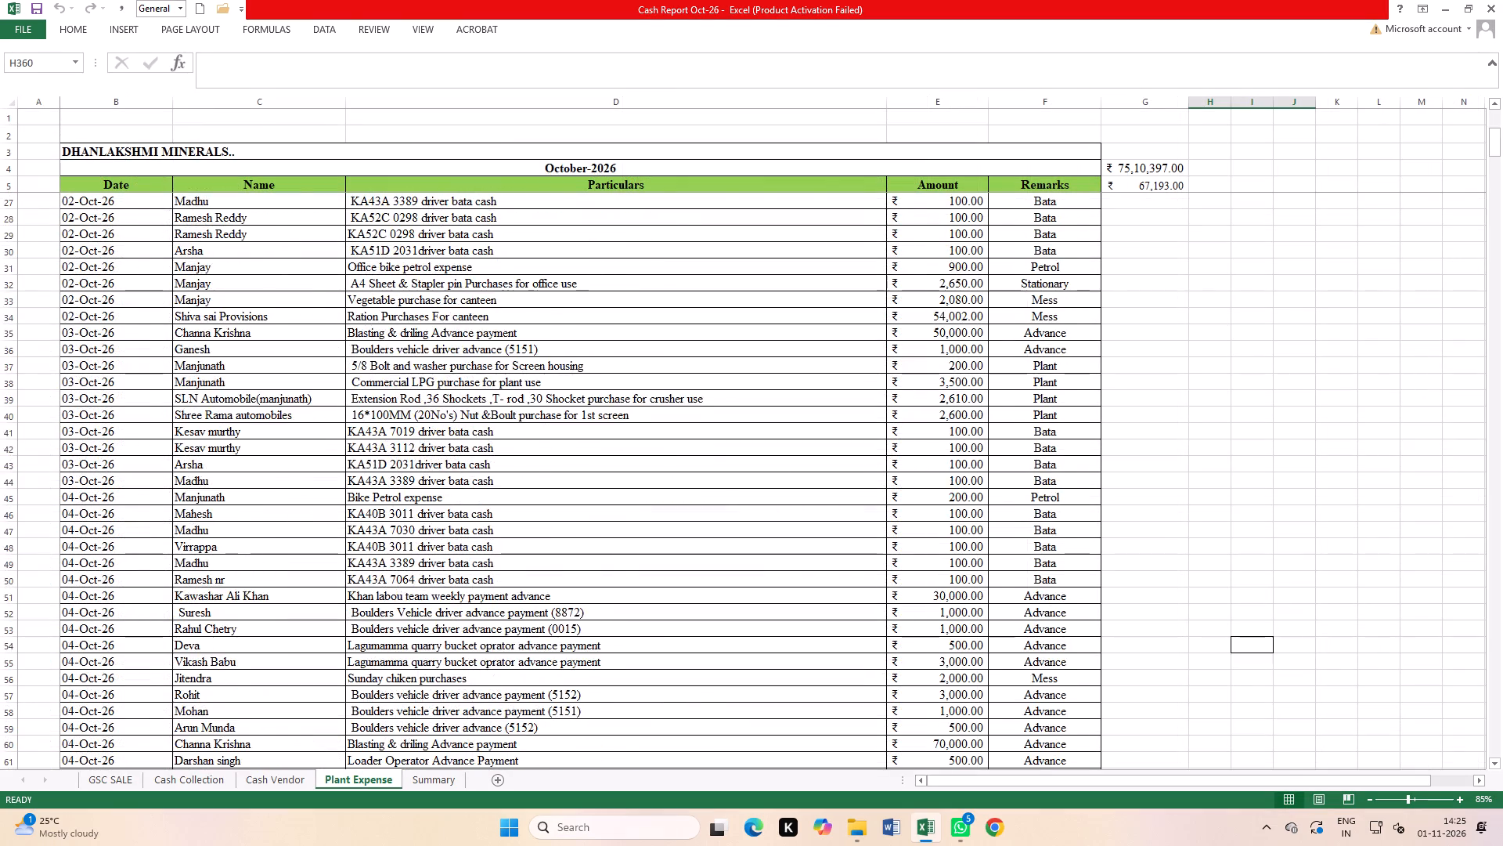
scroll(580, 575, "down", 20)
scroll(580, 575, "down", 20)
scroll(580, 575, "down", 8)
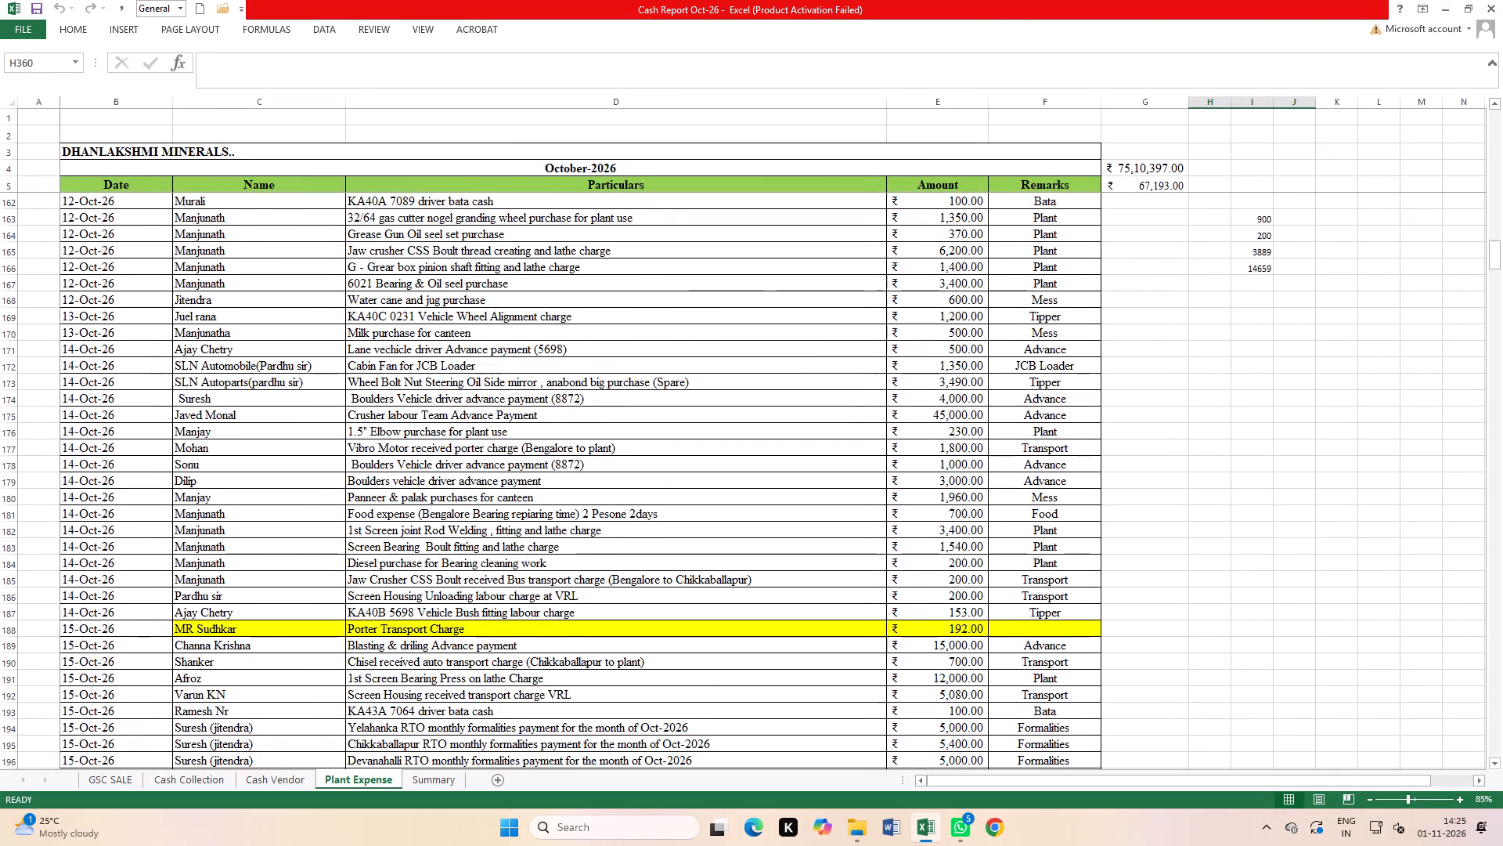
scroll(649, 559, "down", 20)
scroll(649, 559, "down", 15)
scroll(657, 563, "down", 7)
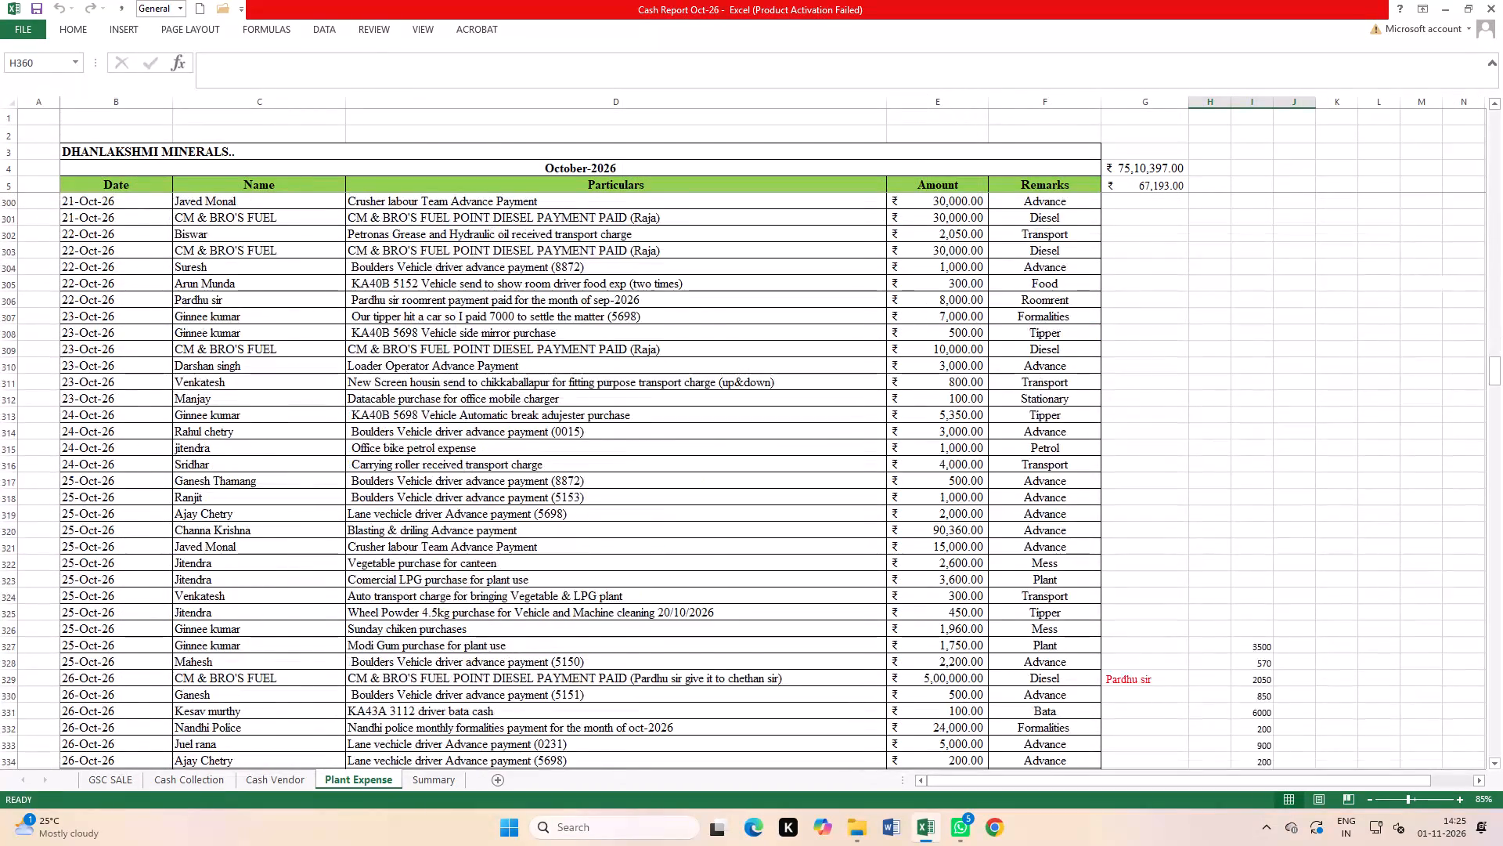
scroll(658, 561, "down", 20)
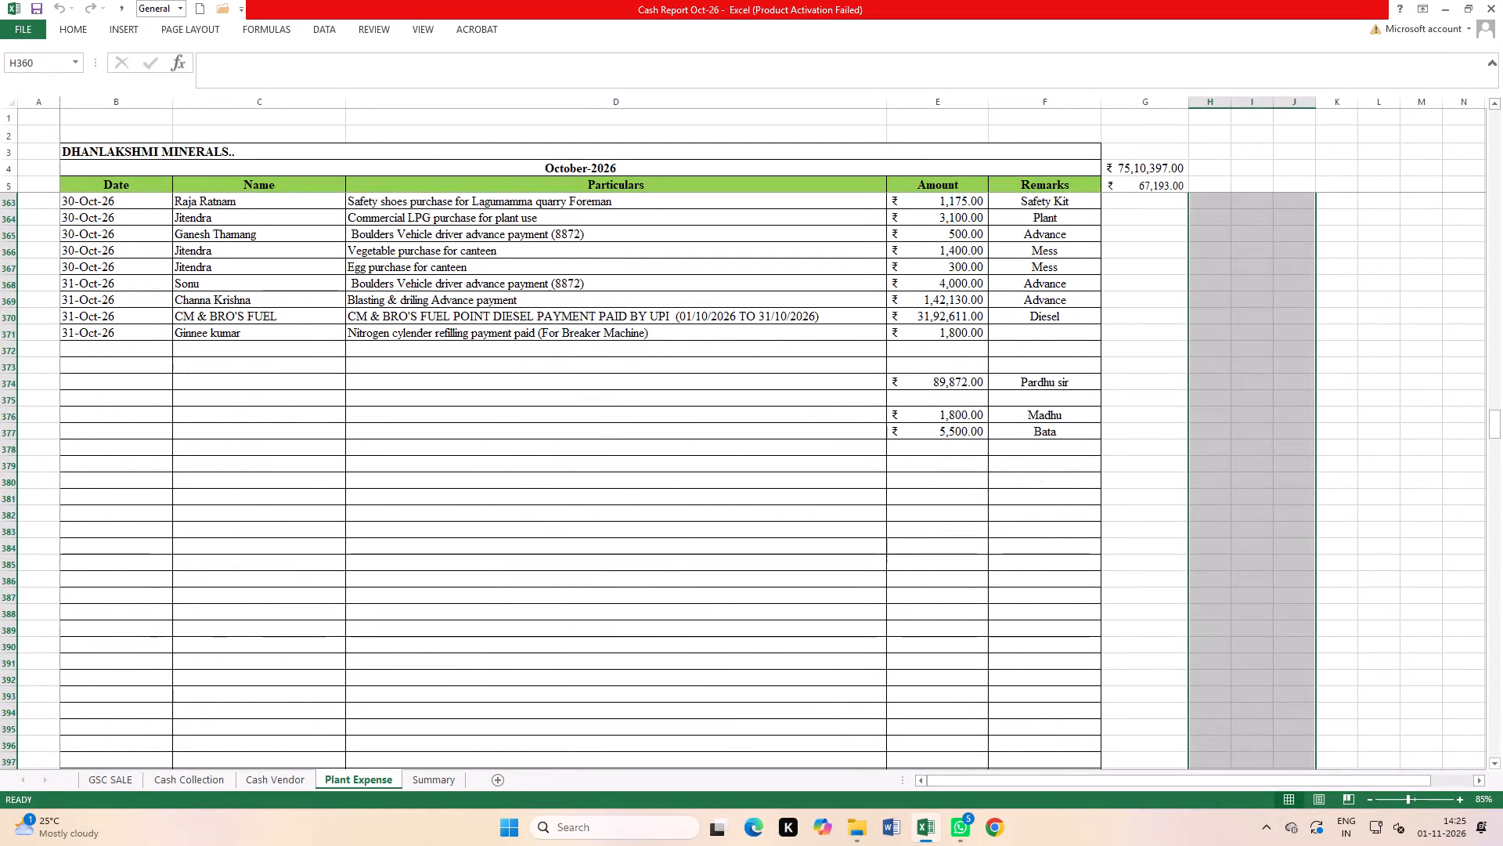
left_click(96, 349)
key("ctrl+d")
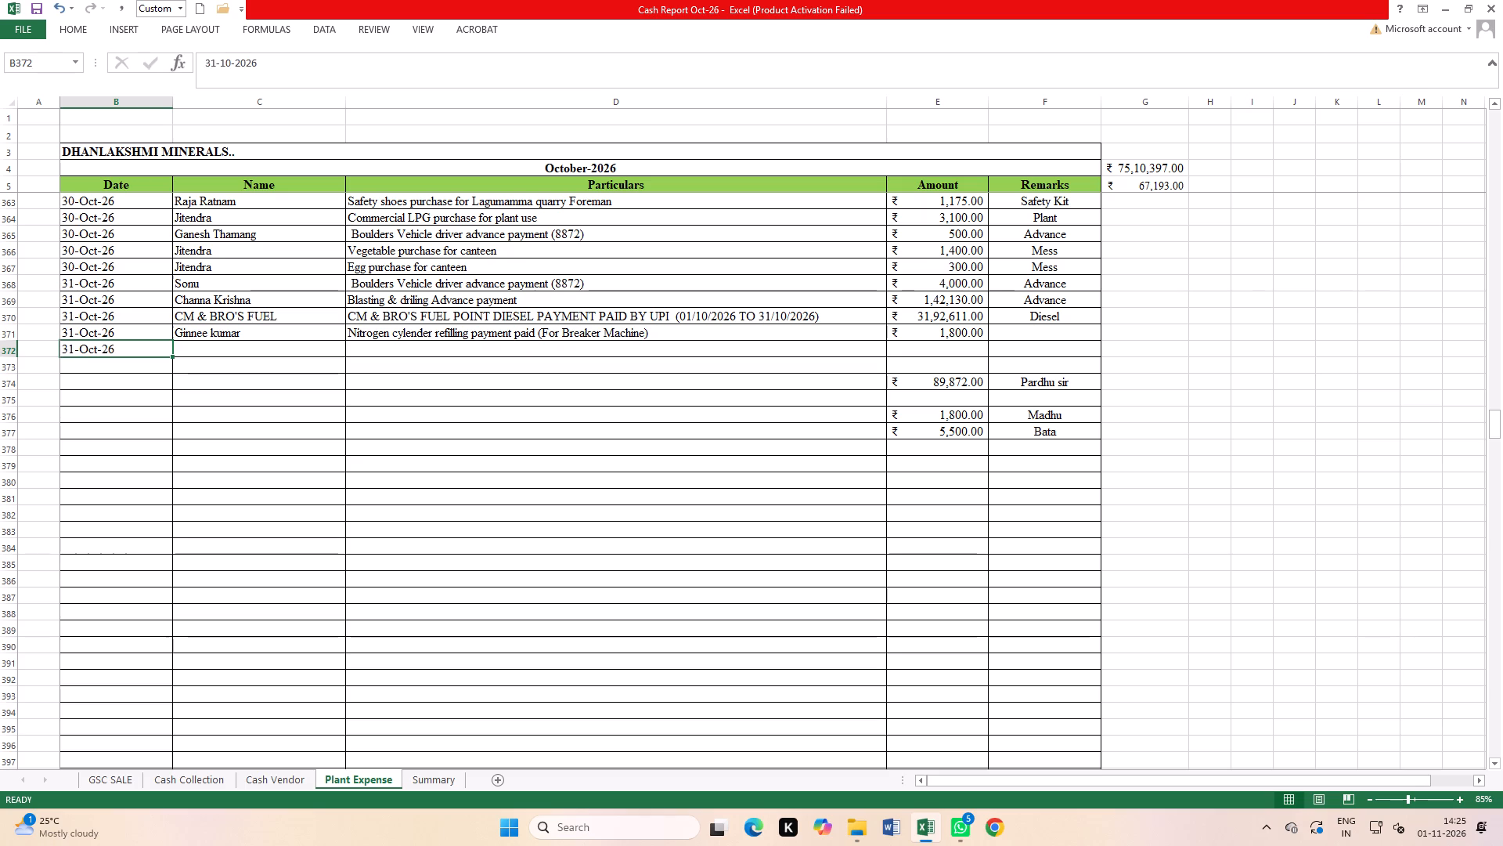
Enter "SLN Autoparts(Manjay)" as the name in row 372.
left_click(212, 345)
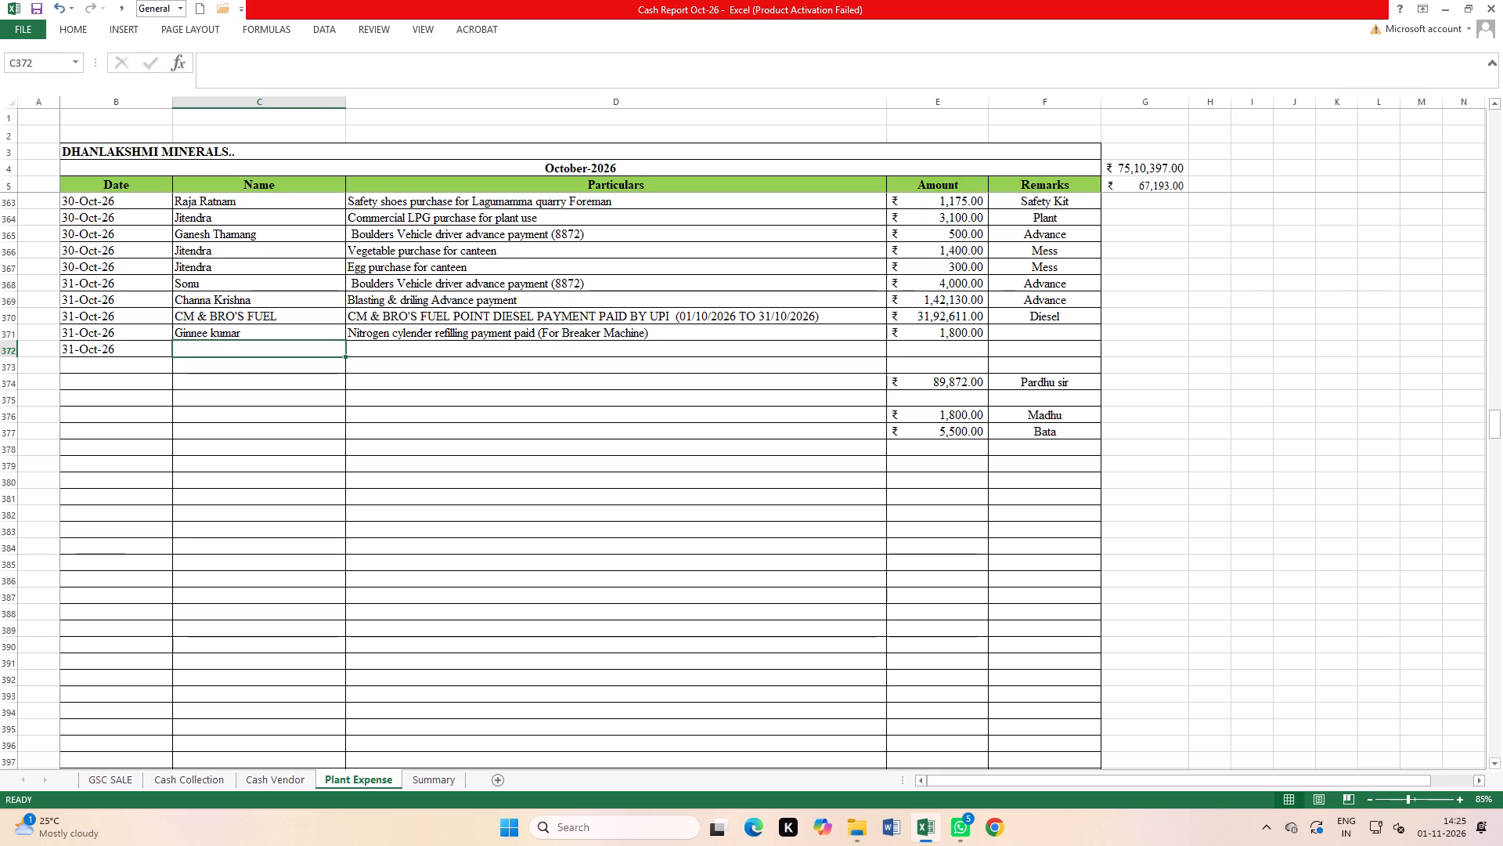
key("s")
type("LN")
key("space")
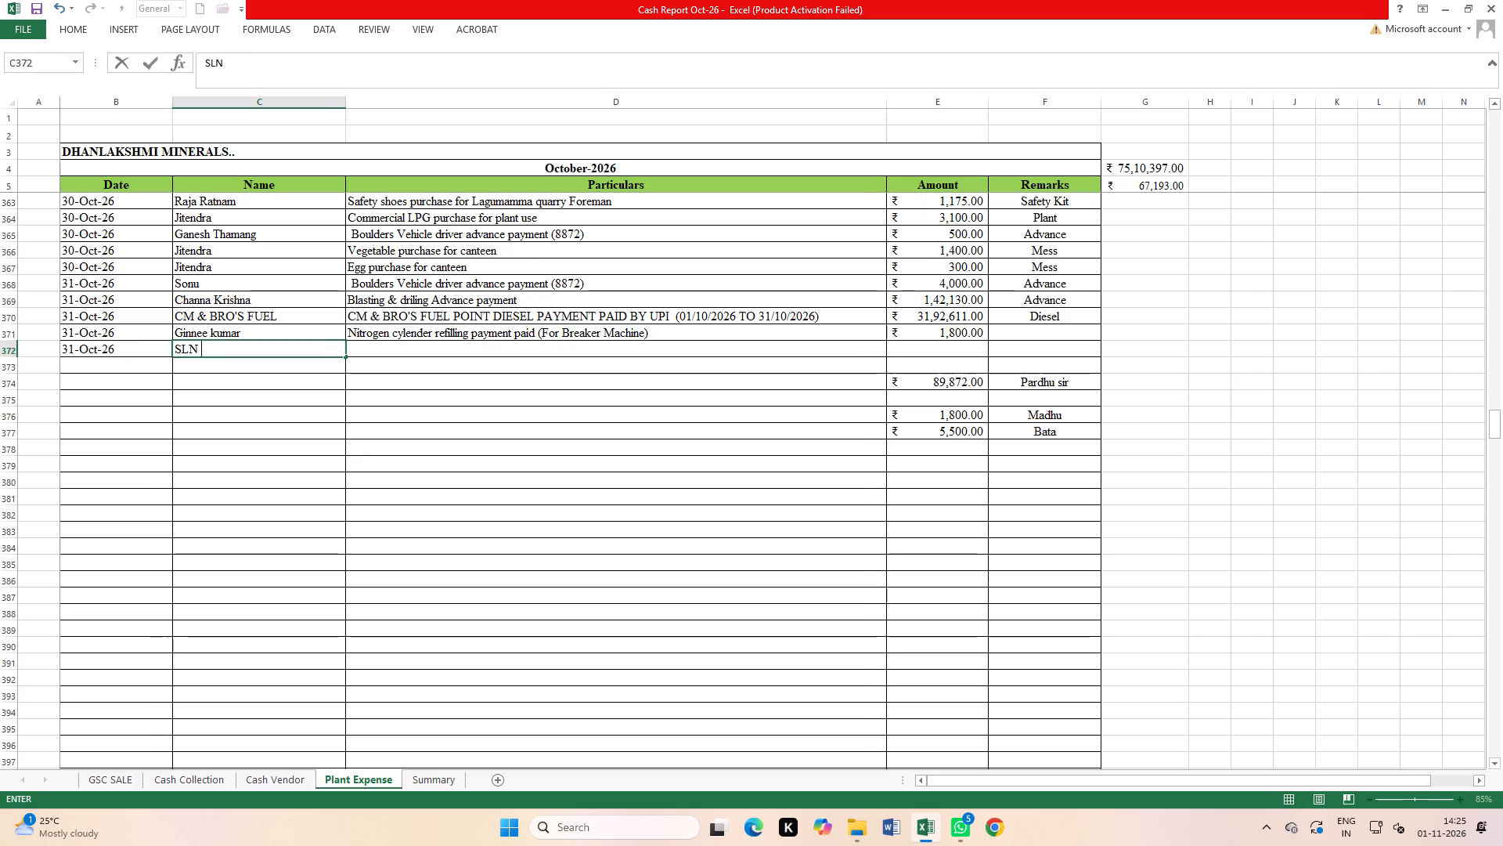
type("uto")
type("pa")
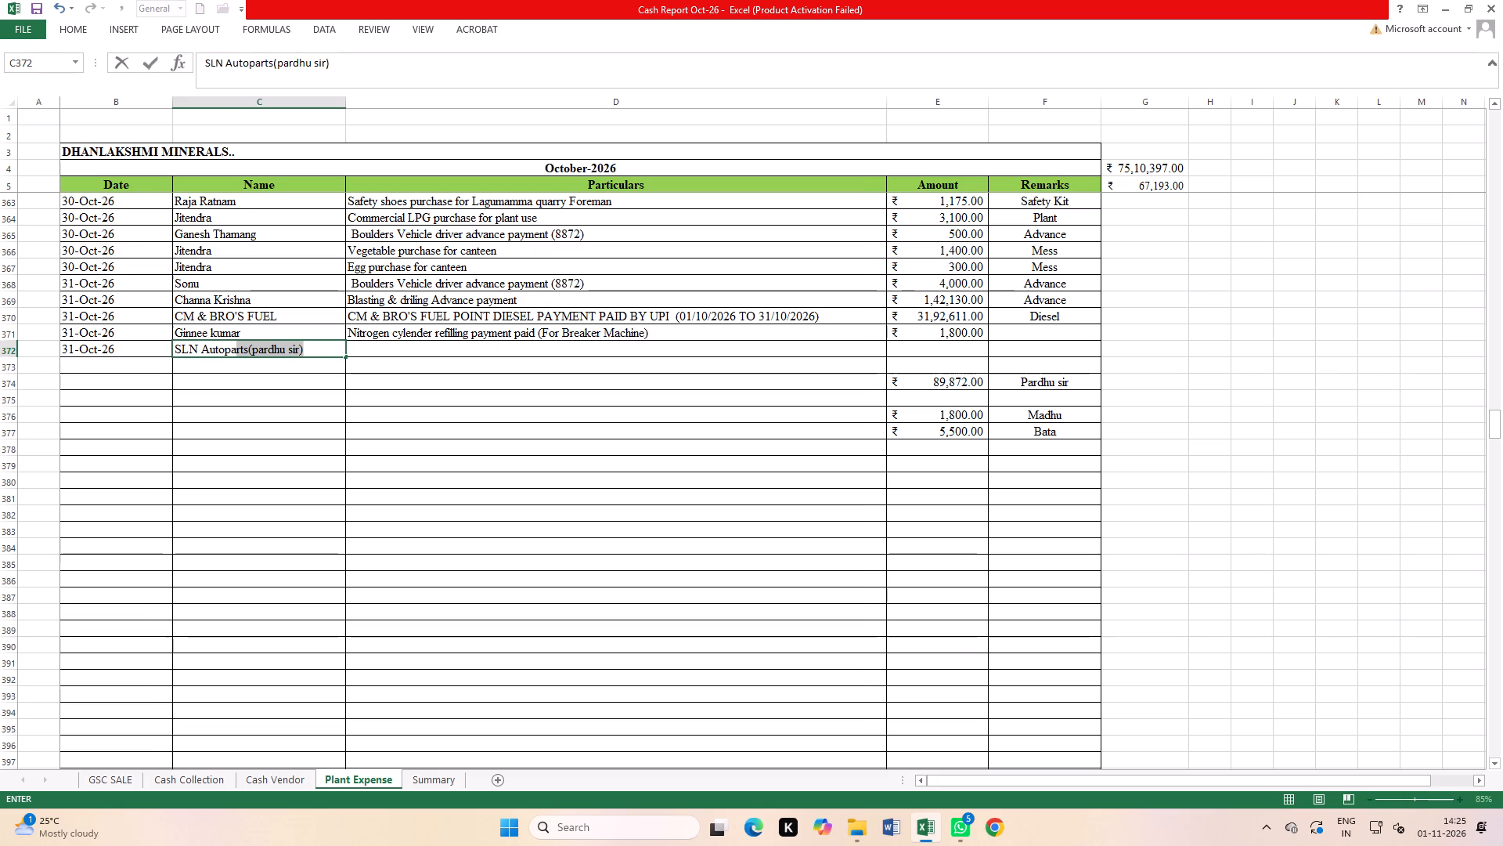
left_click(318, 402)
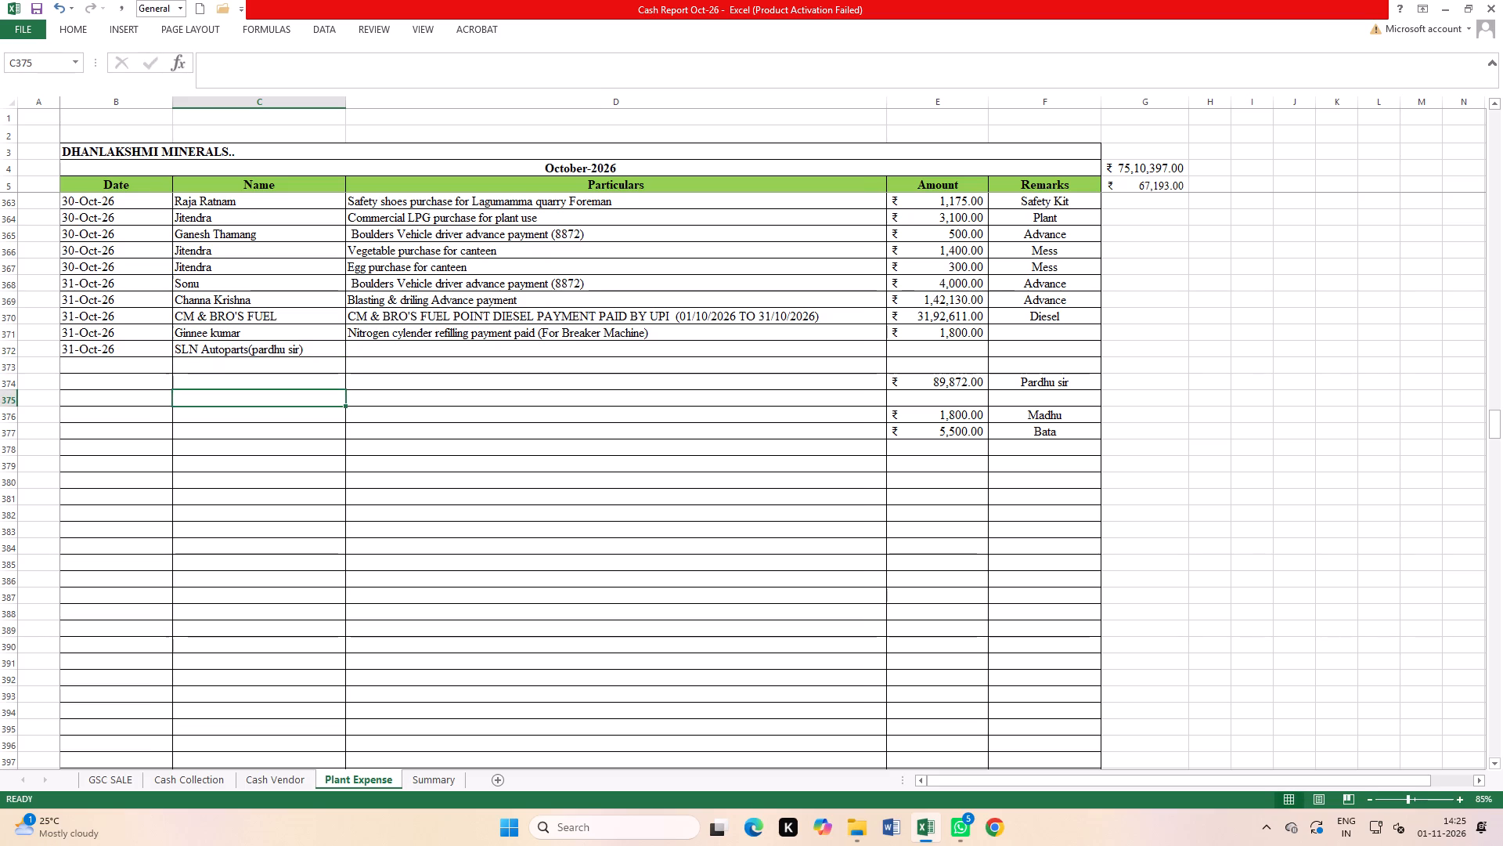
double_click(253, 349)
left_click_drag(253, 349, 299, 352)
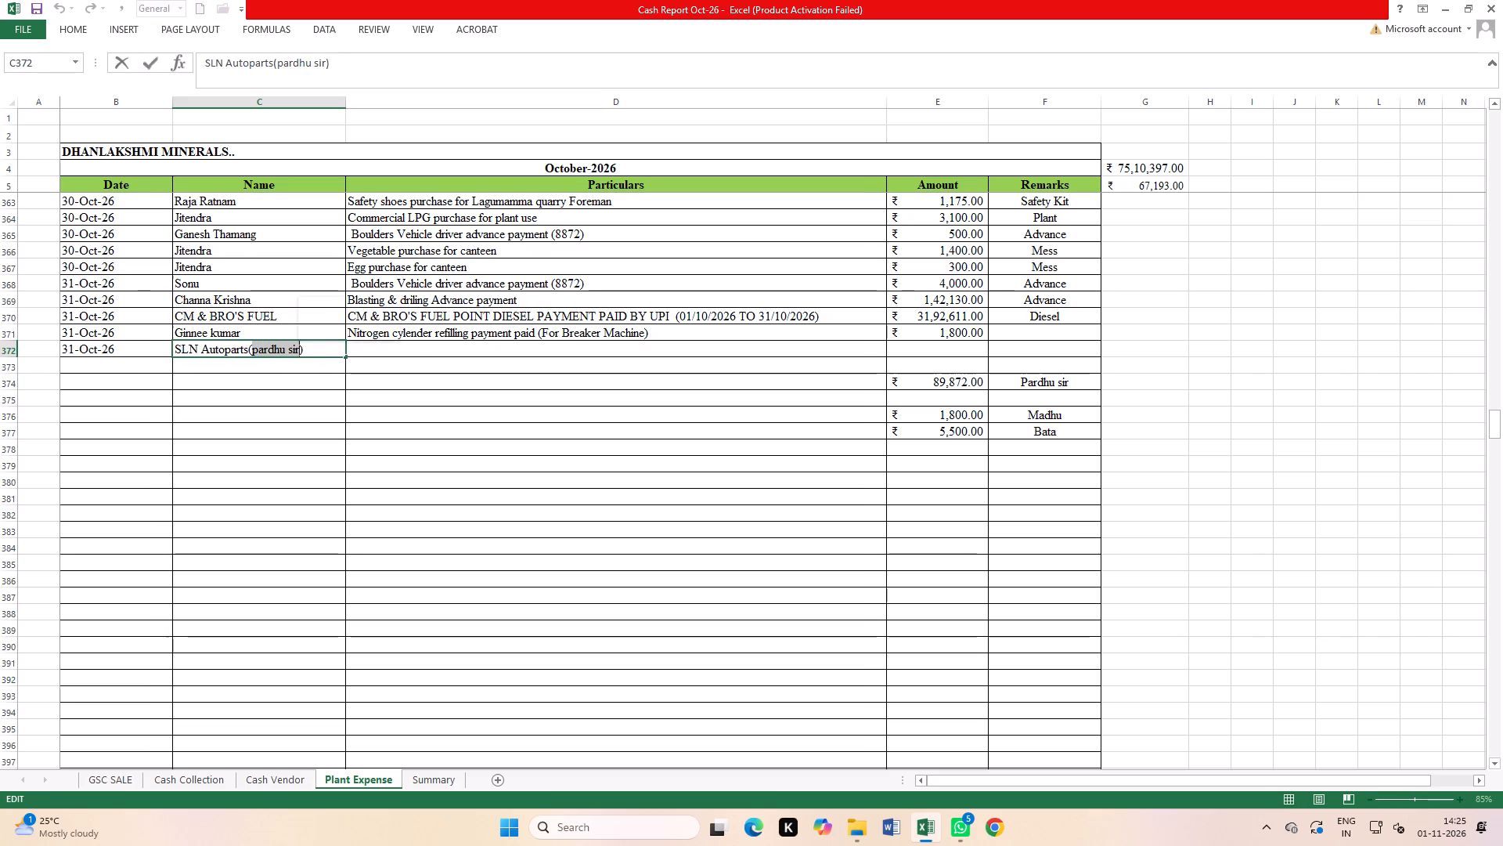
key("BackSpace")
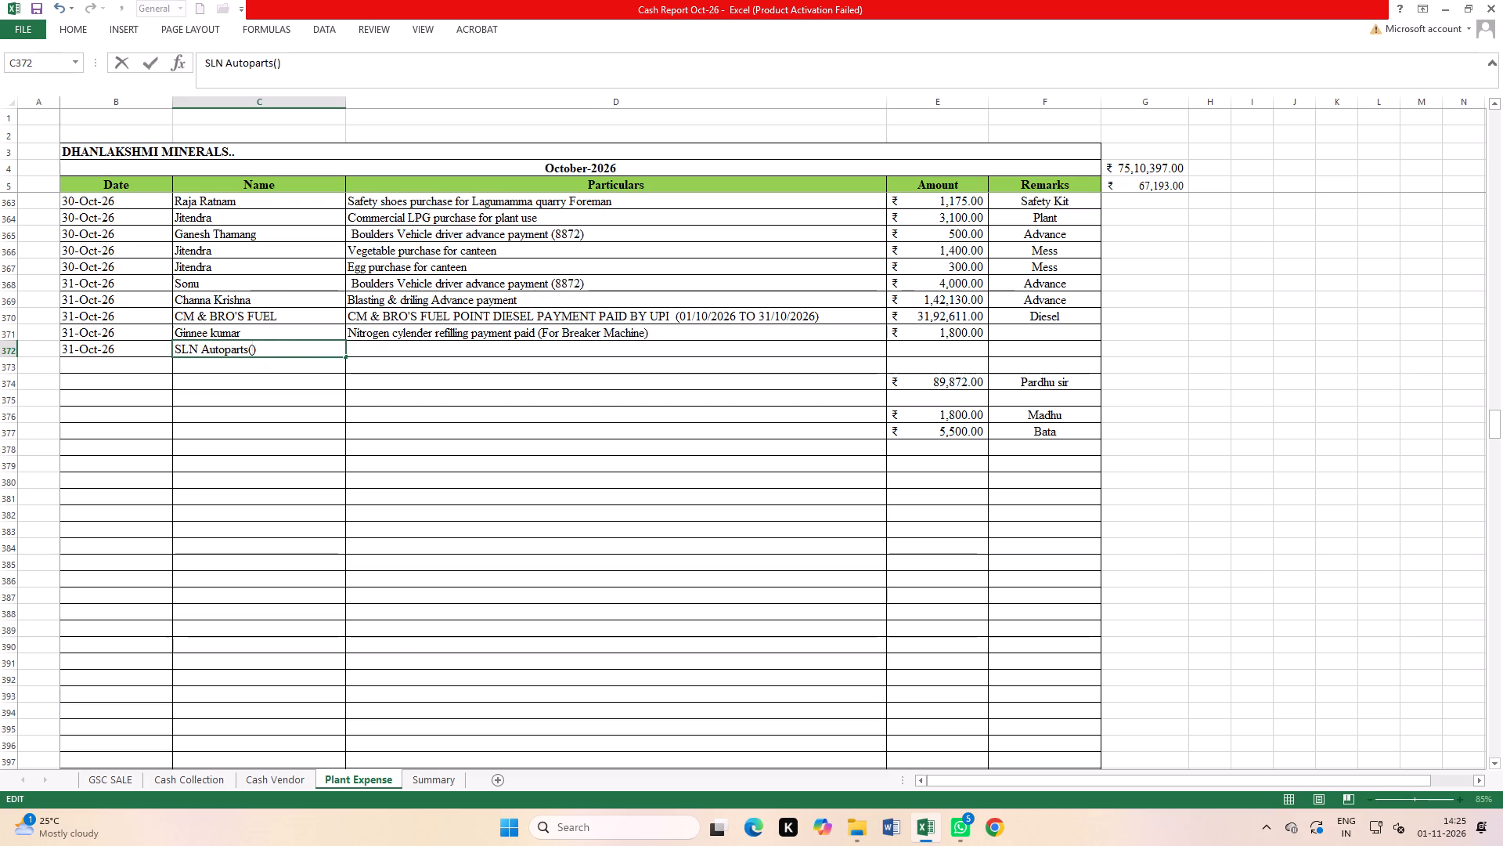
key("m")
type("anjay")
left_click(434, 450)
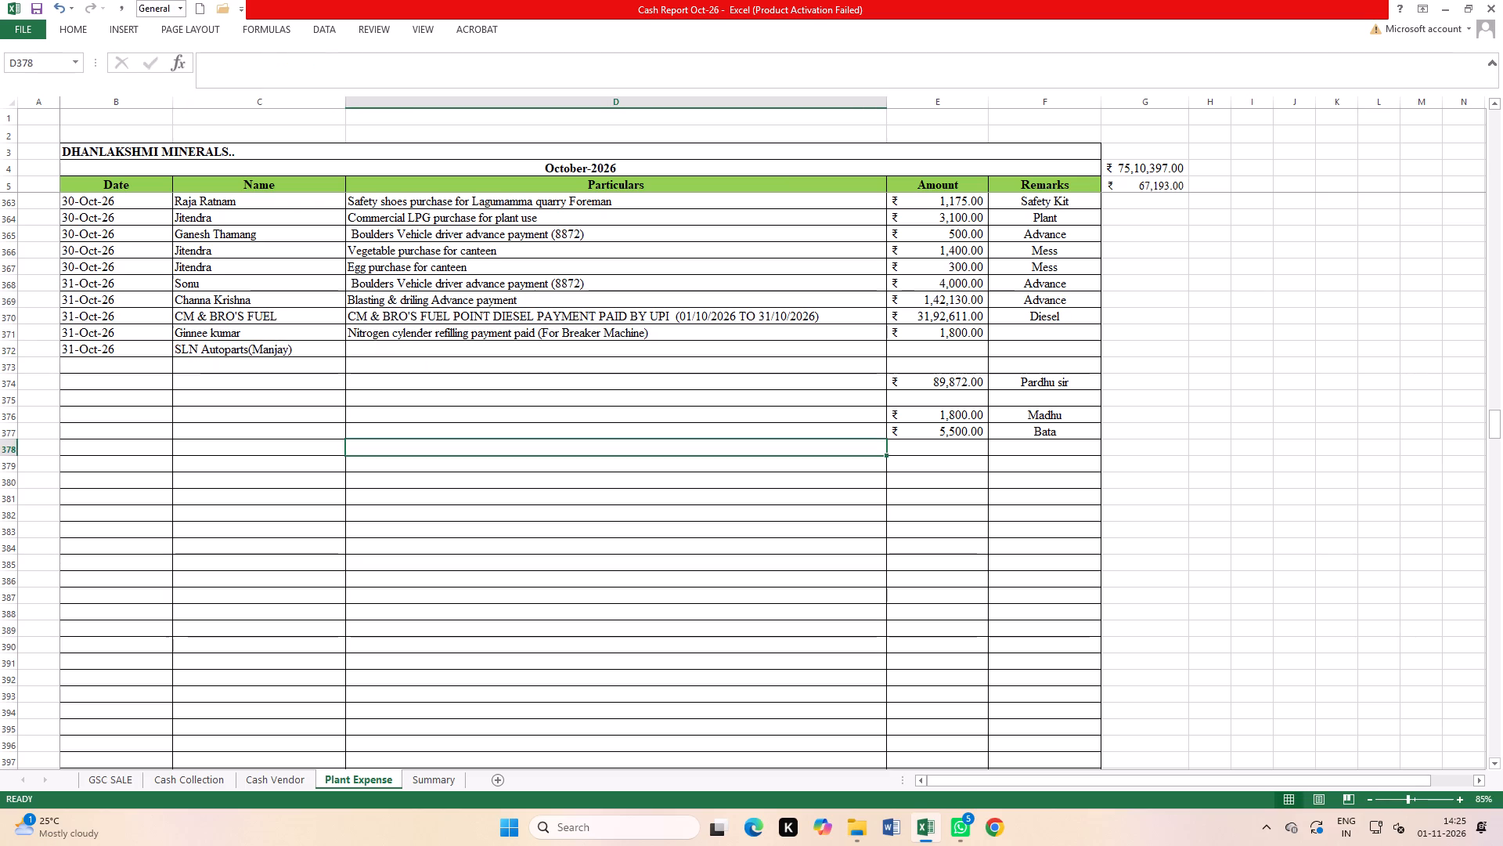
left_click(401, 353)
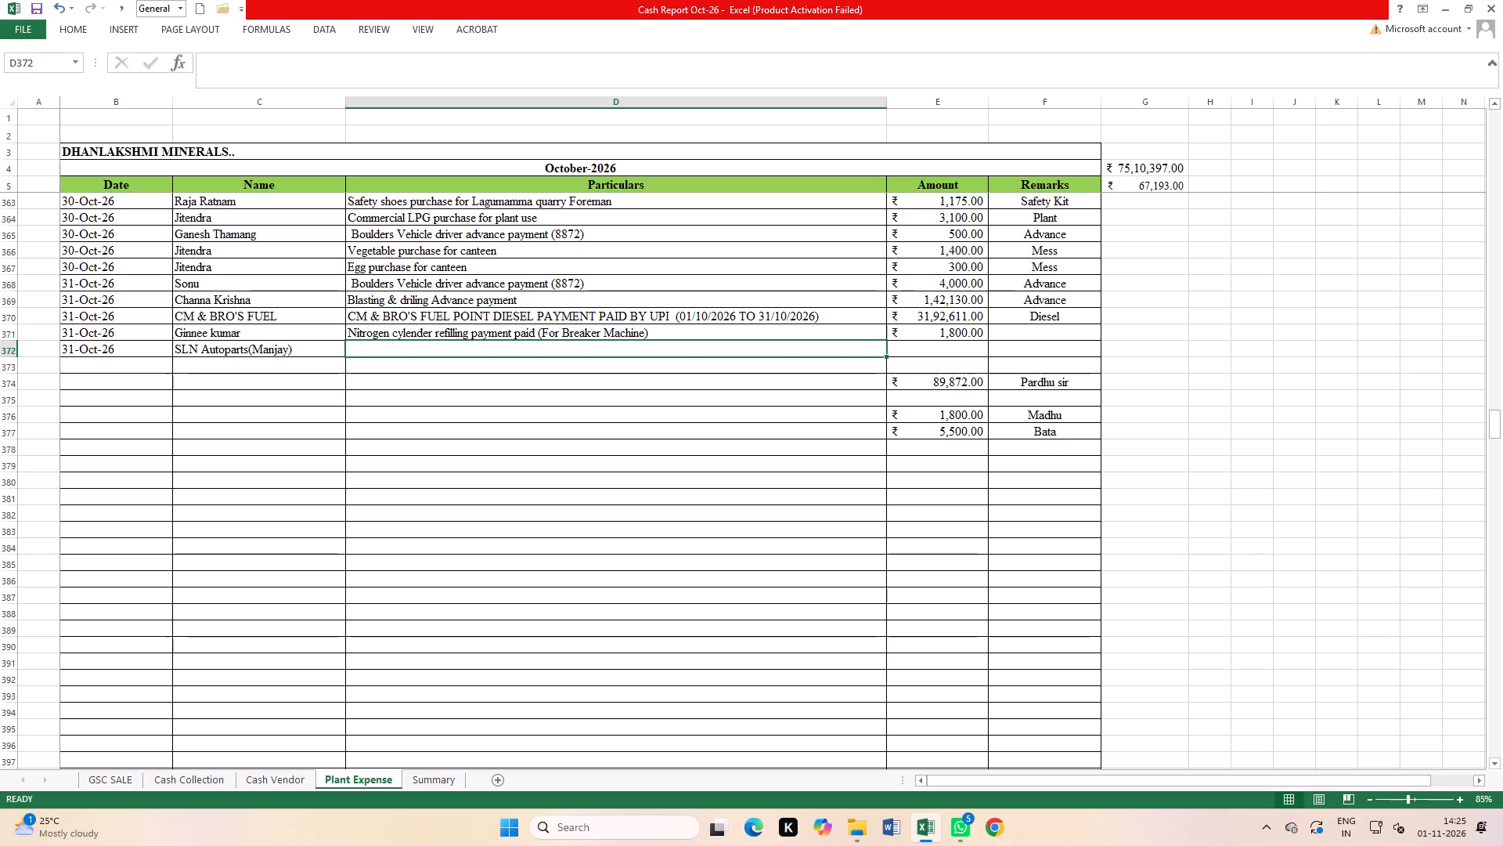
left_click(426, 476)
left_click(391, 343)
key("t")
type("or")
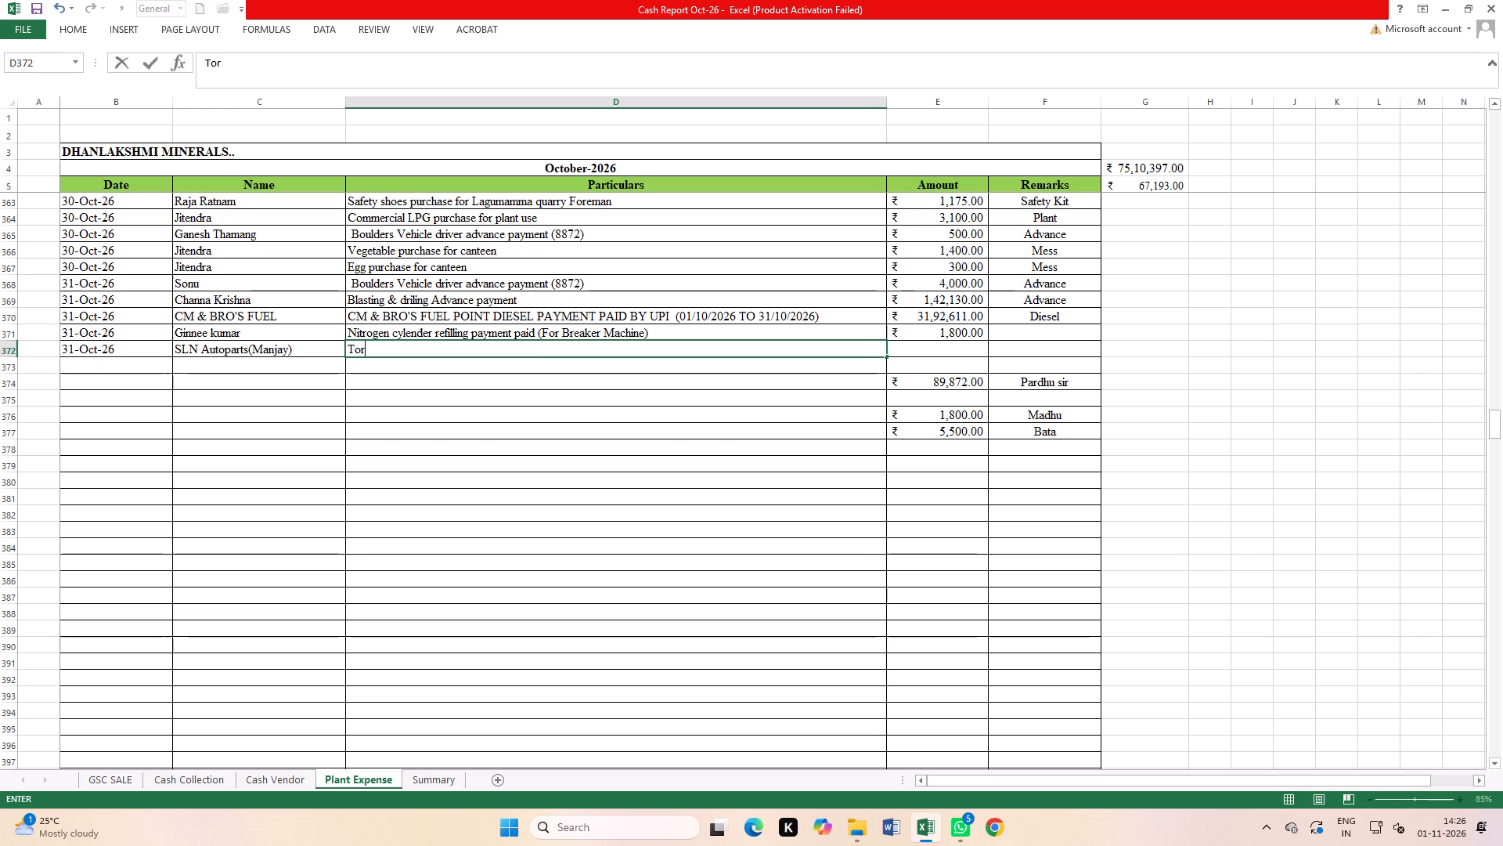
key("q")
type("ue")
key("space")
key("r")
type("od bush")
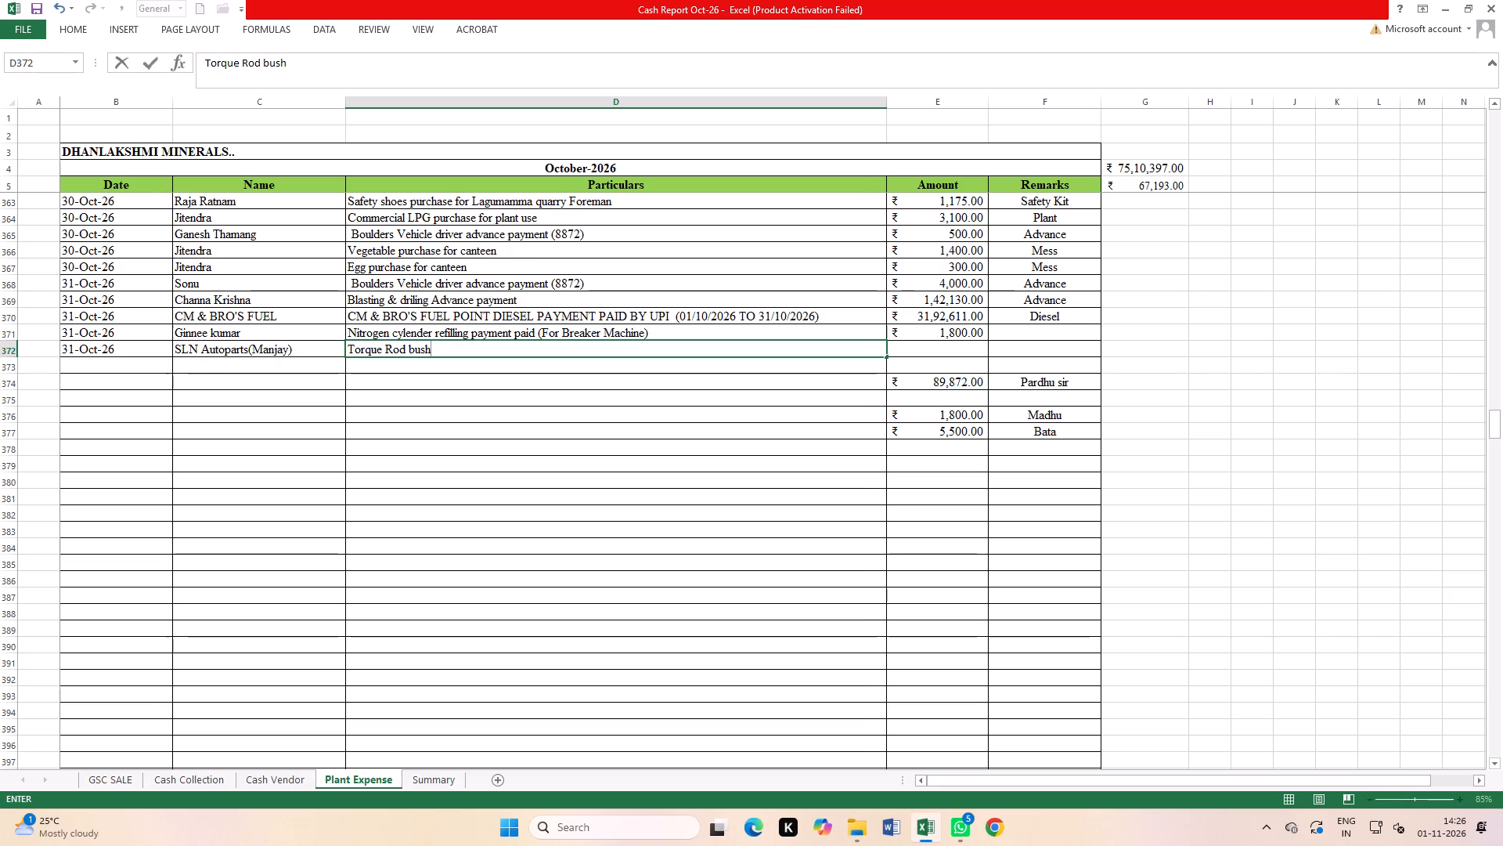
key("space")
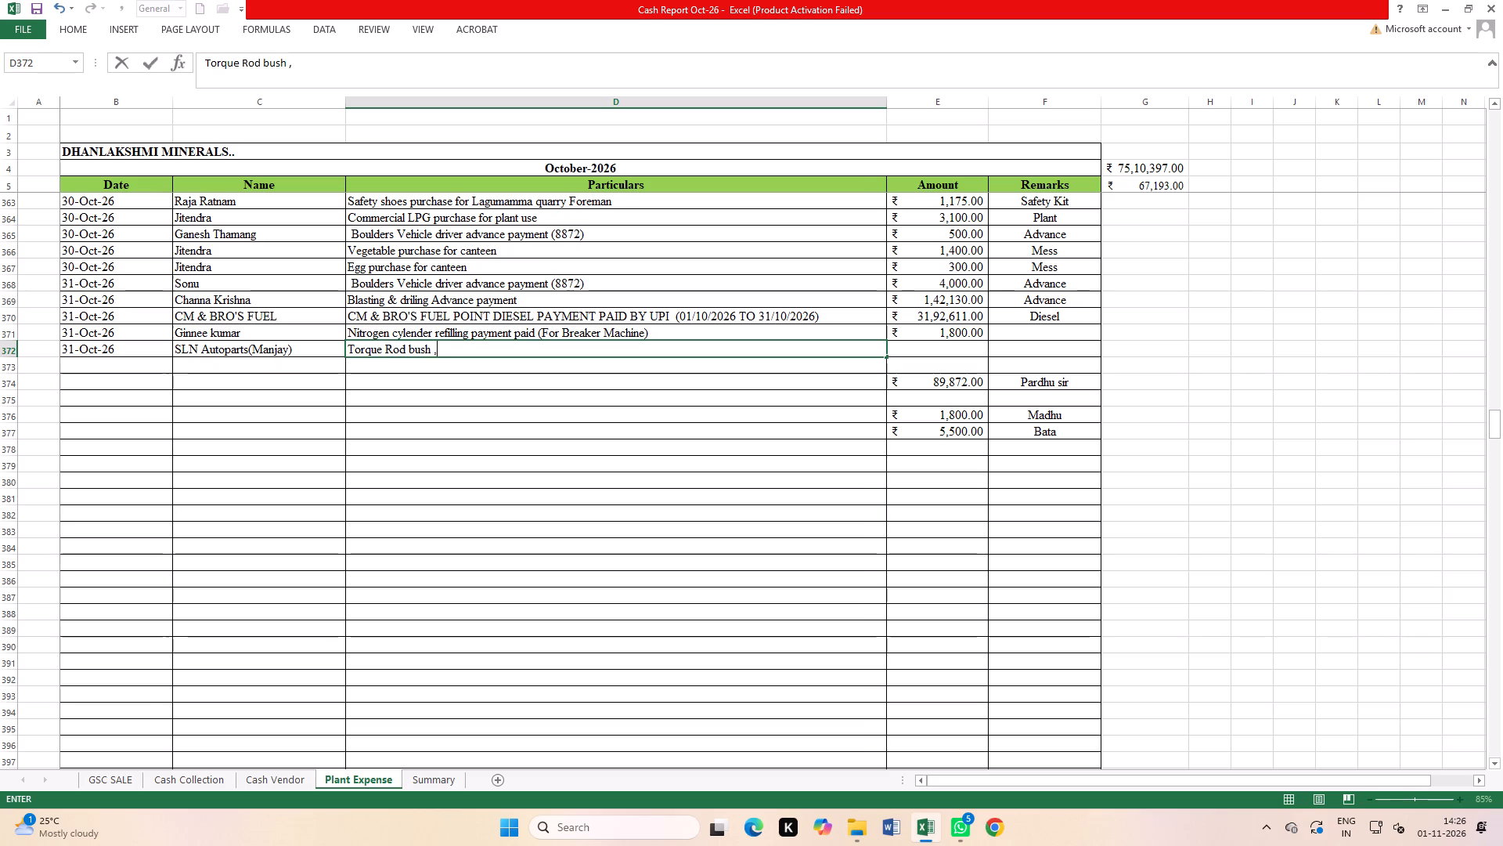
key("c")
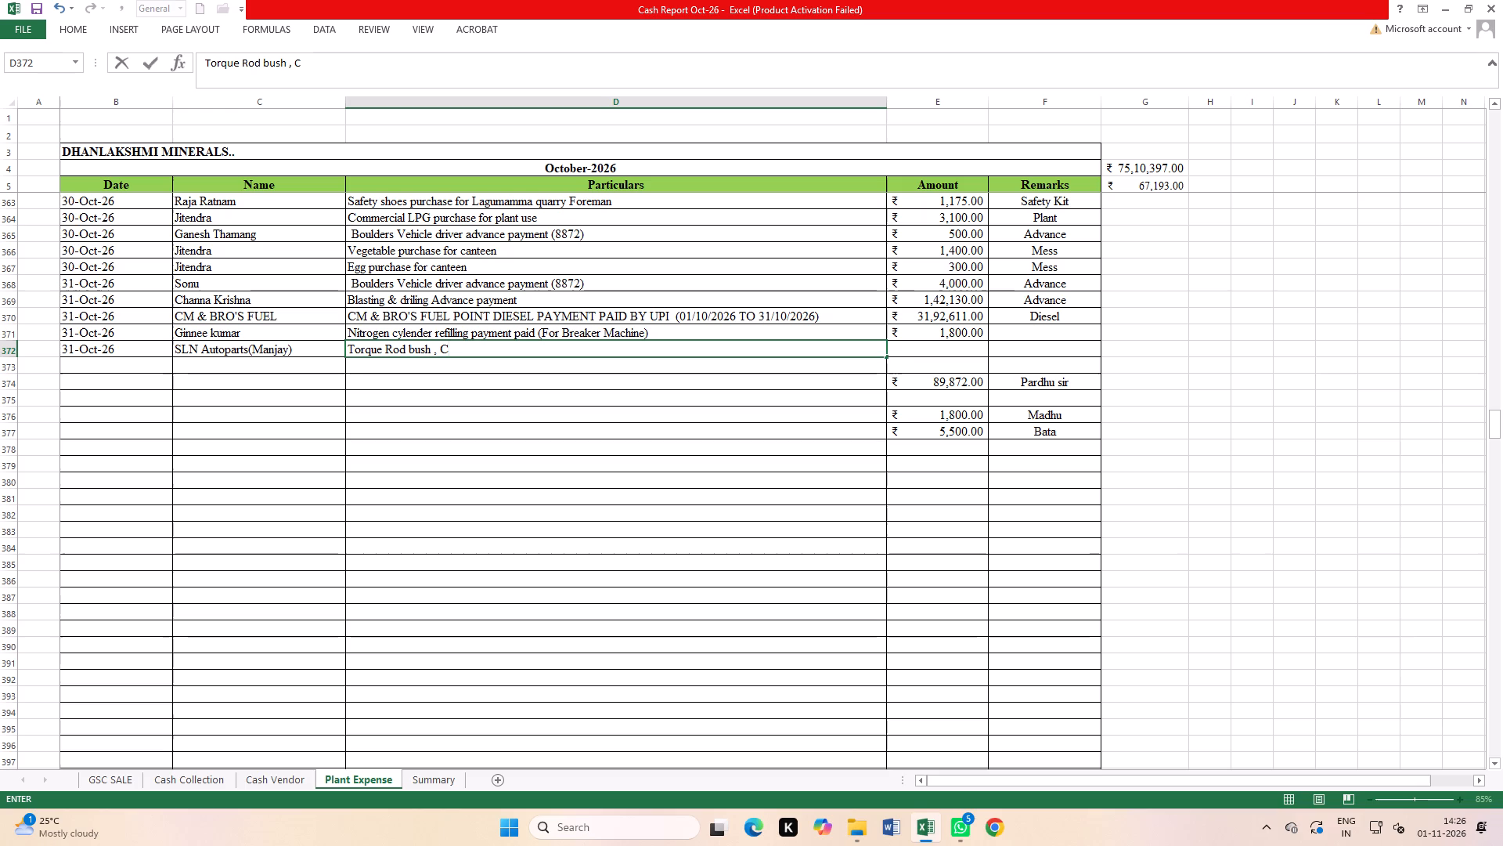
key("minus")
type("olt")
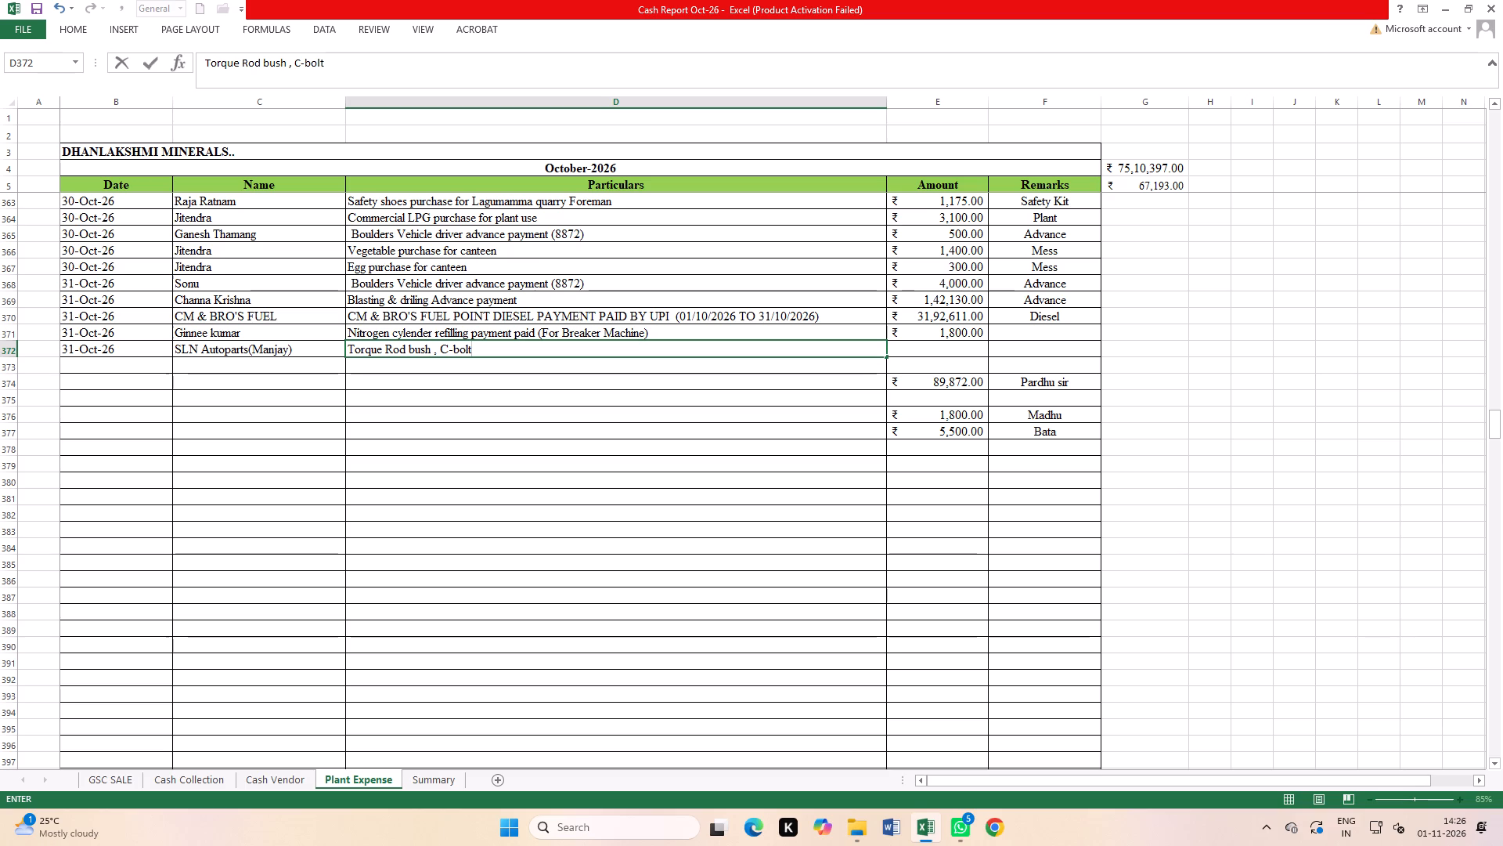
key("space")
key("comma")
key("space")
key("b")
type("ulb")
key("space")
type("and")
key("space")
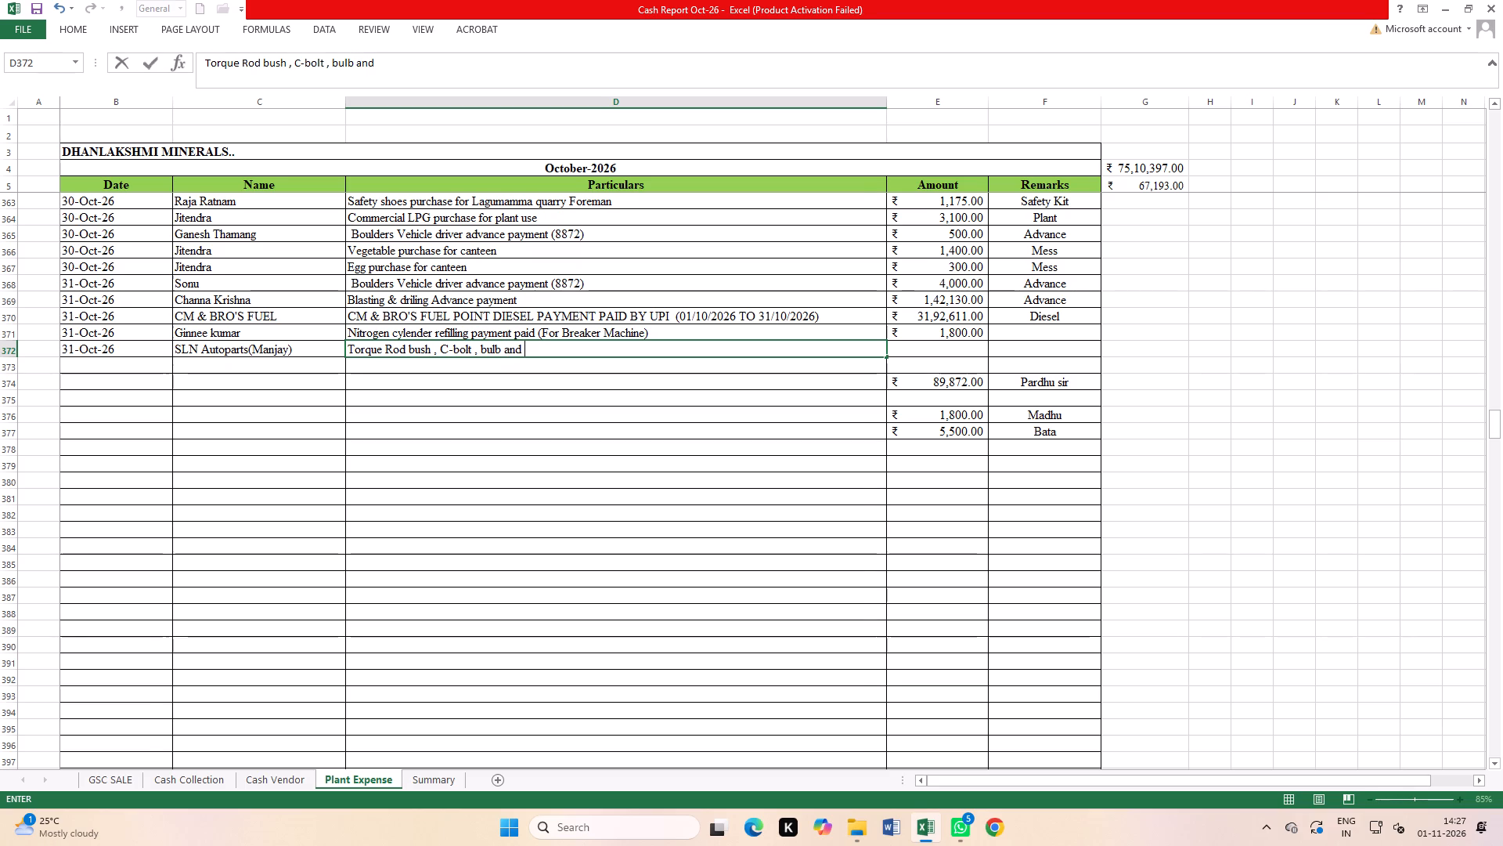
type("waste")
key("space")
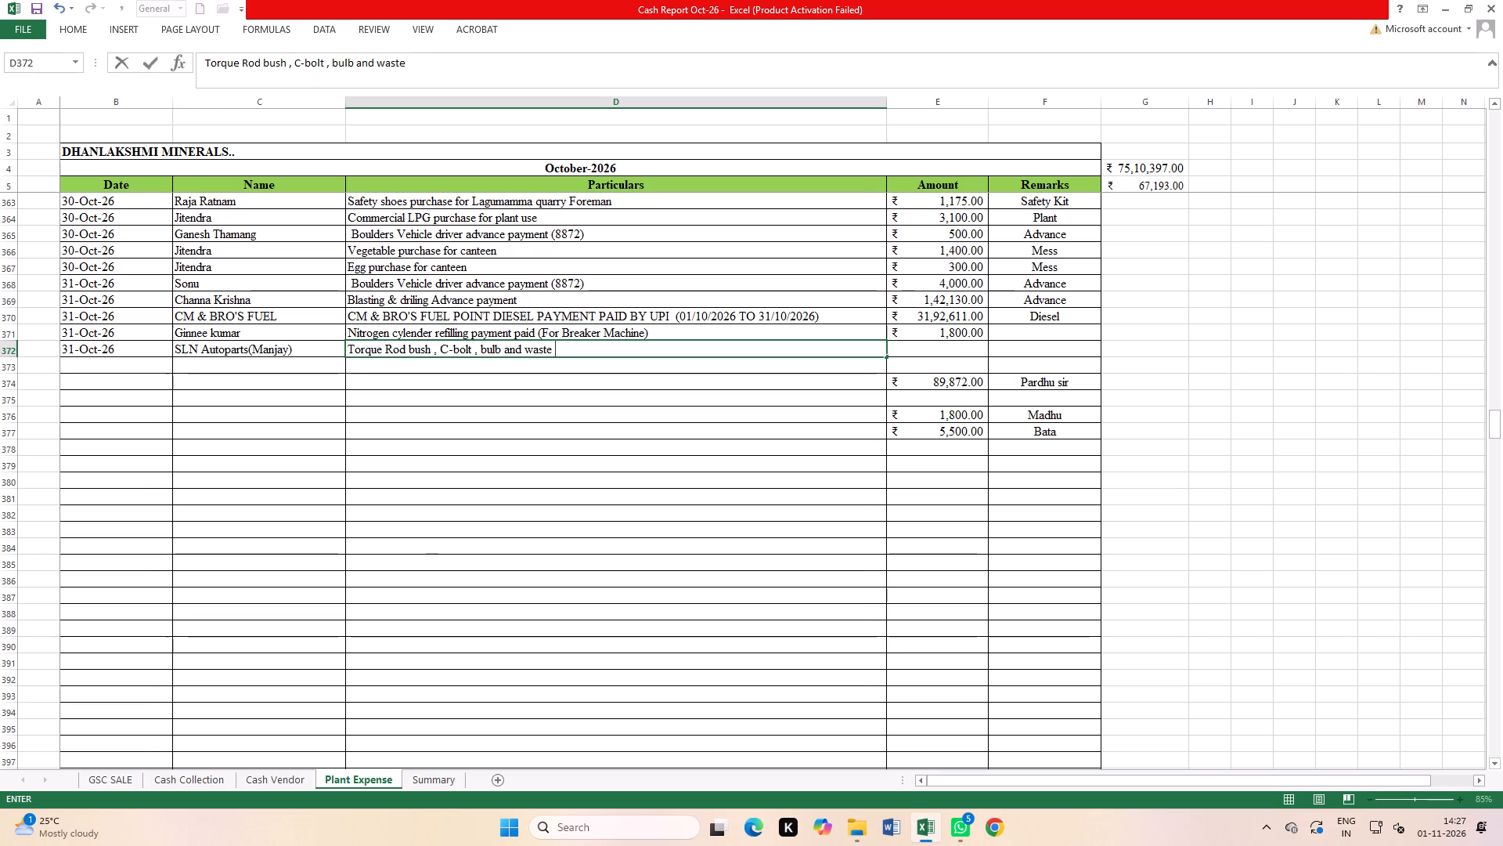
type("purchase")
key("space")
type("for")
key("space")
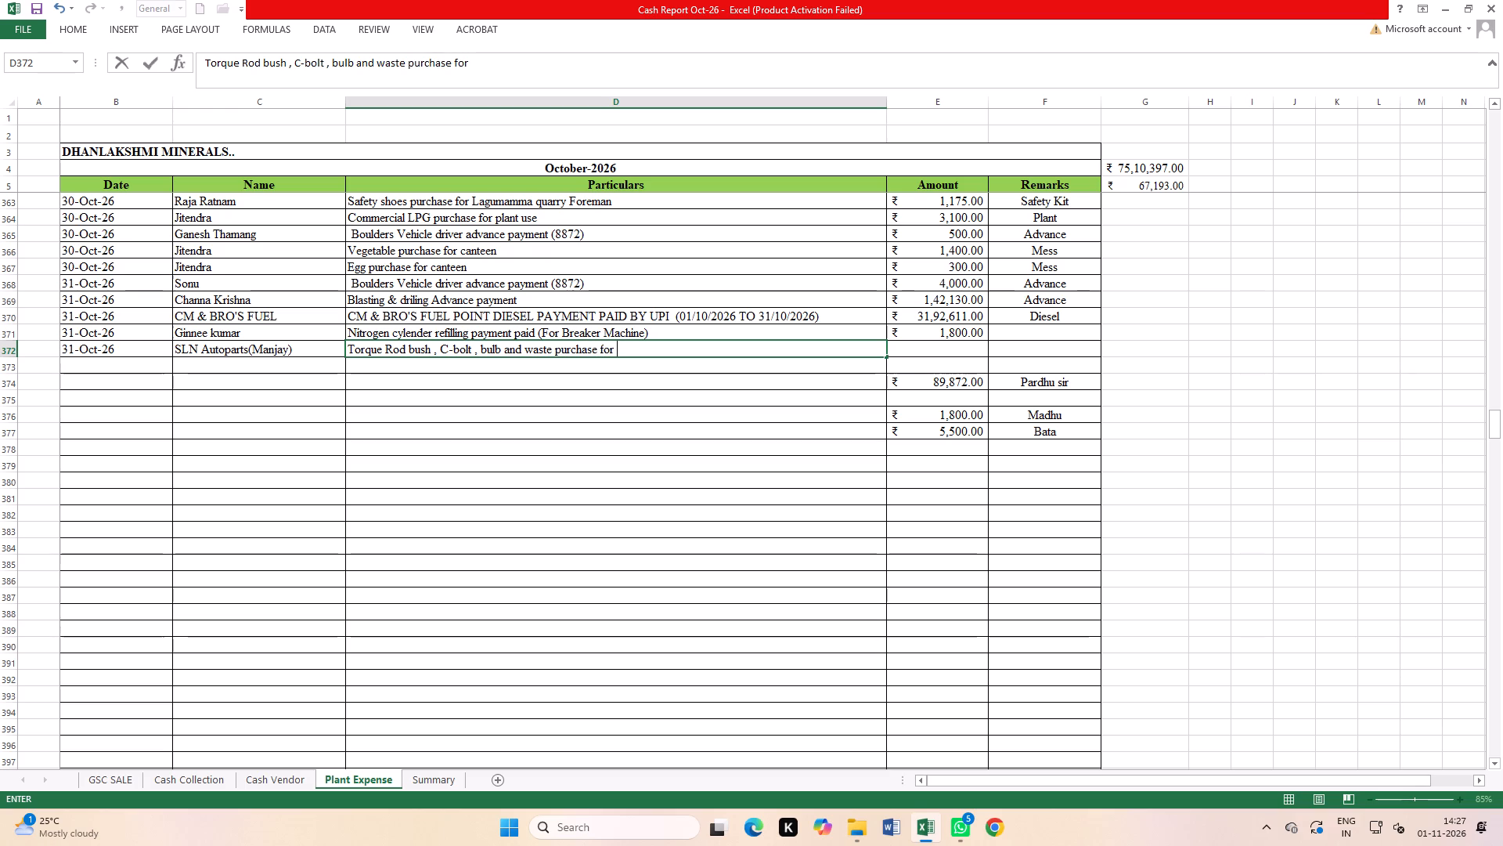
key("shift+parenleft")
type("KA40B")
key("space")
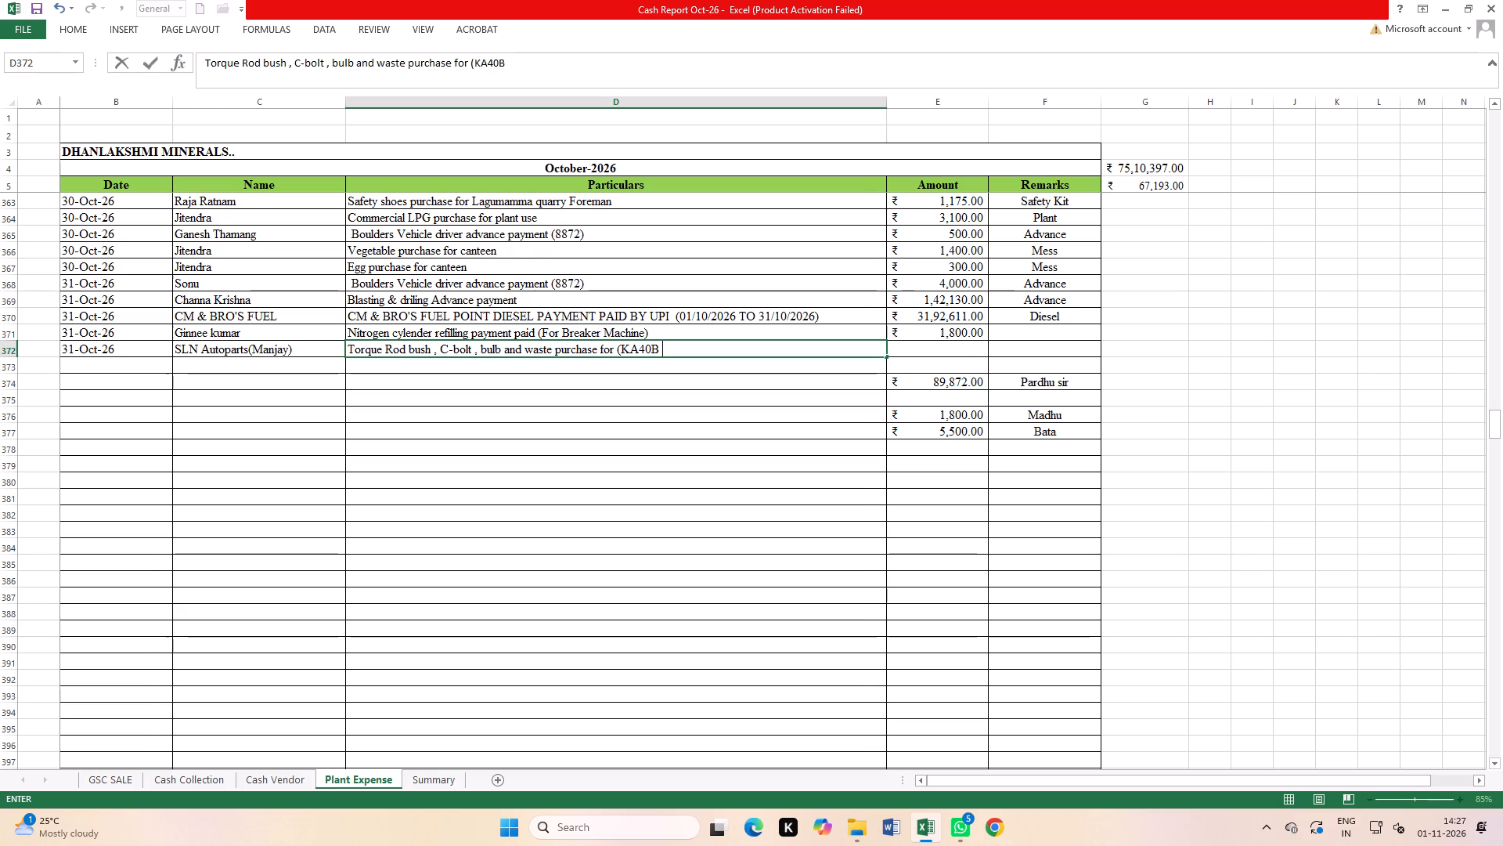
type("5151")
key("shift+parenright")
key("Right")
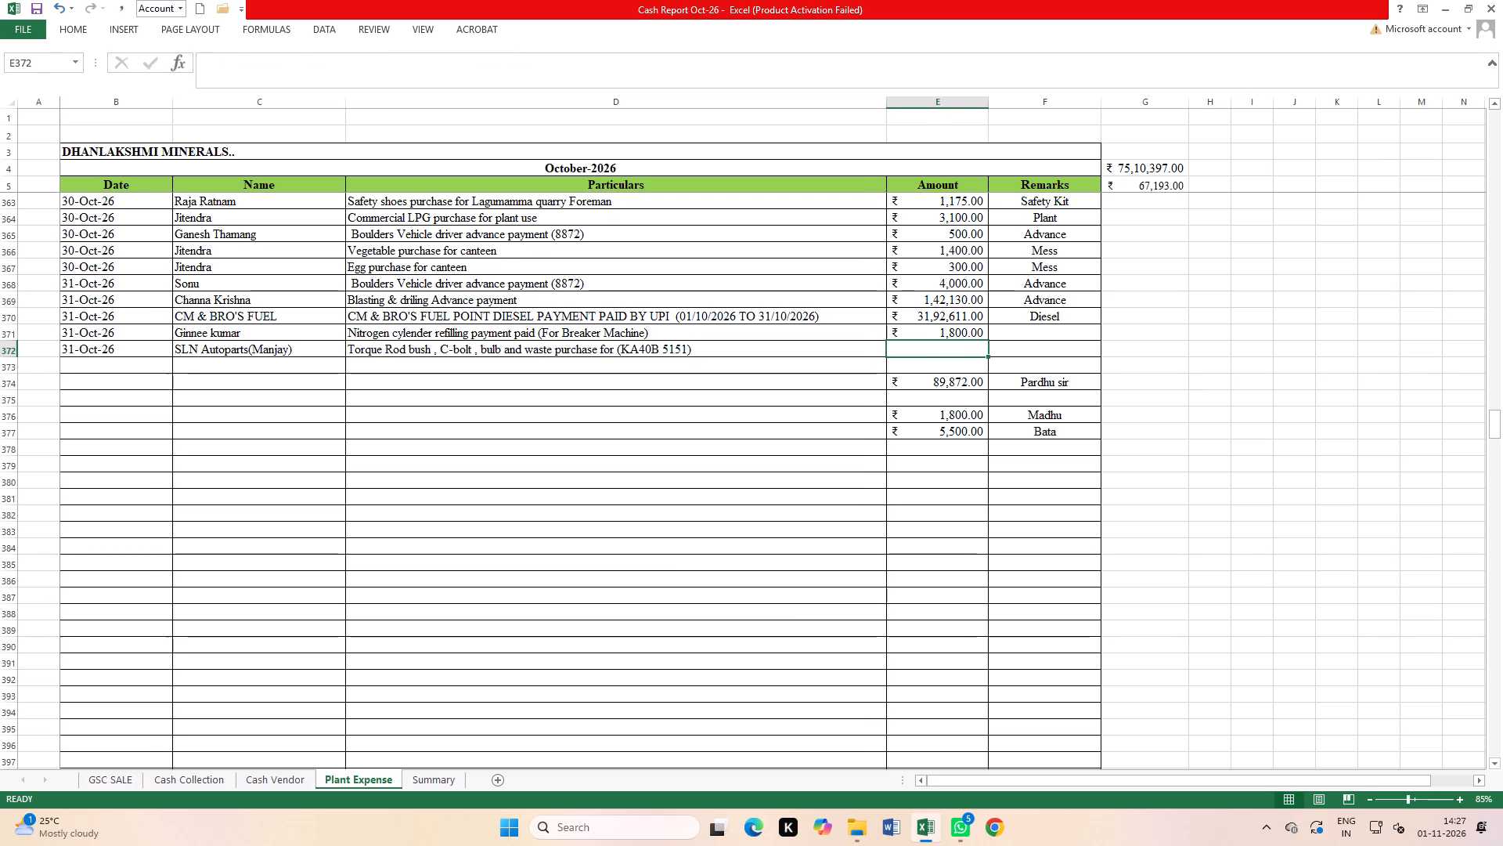
Enter 14480 as the amount for the SLN Autoparts purchase in row 372.
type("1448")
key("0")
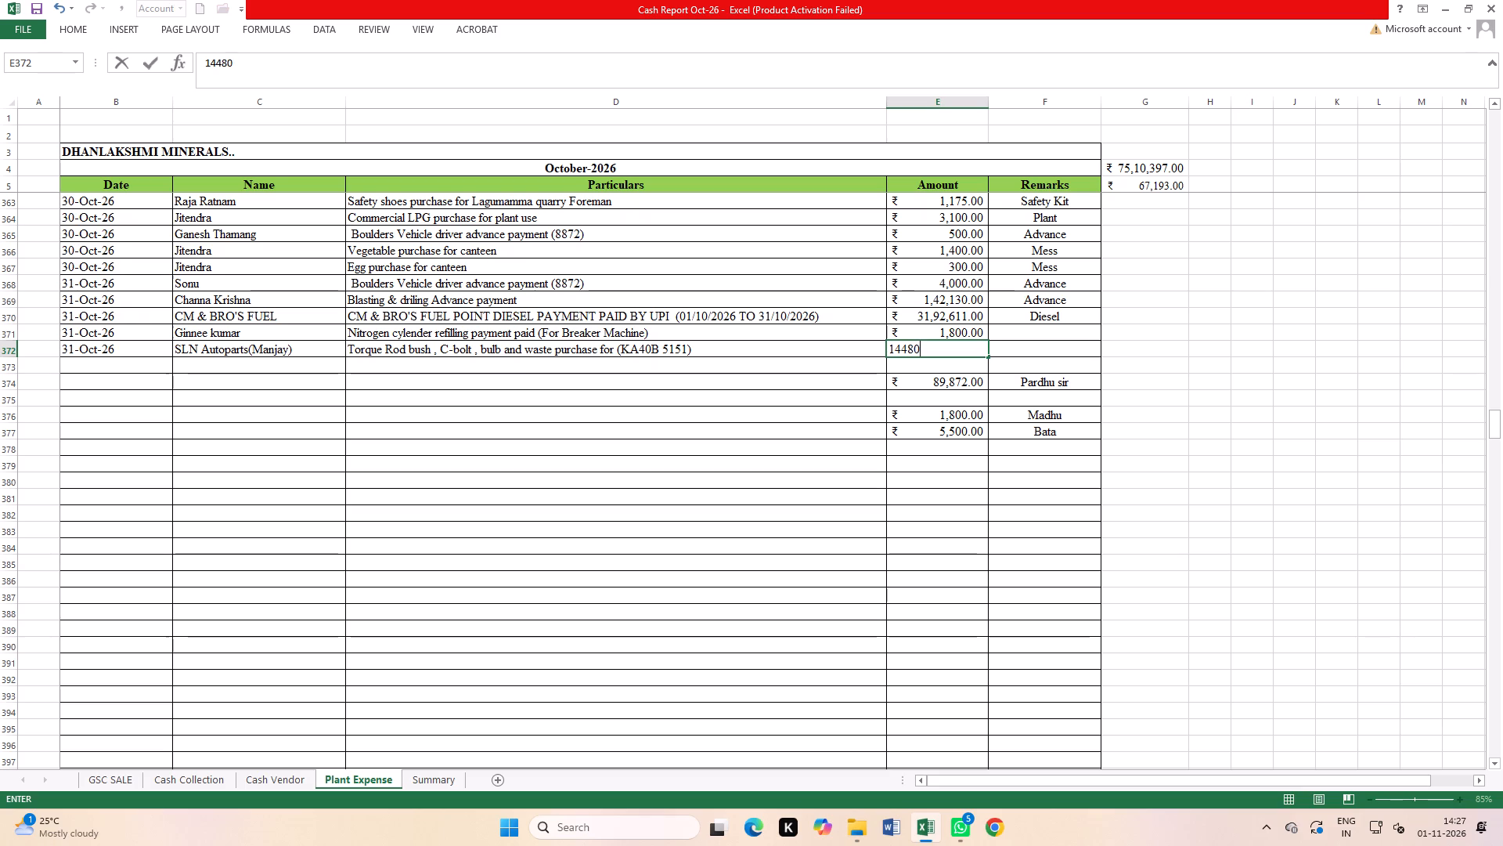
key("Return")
Fill the 31-Oct-26 date and the SLN Autoparts(Manjay) name down from row 372 into row 373.
scroll(1418, 761, "up", 1)
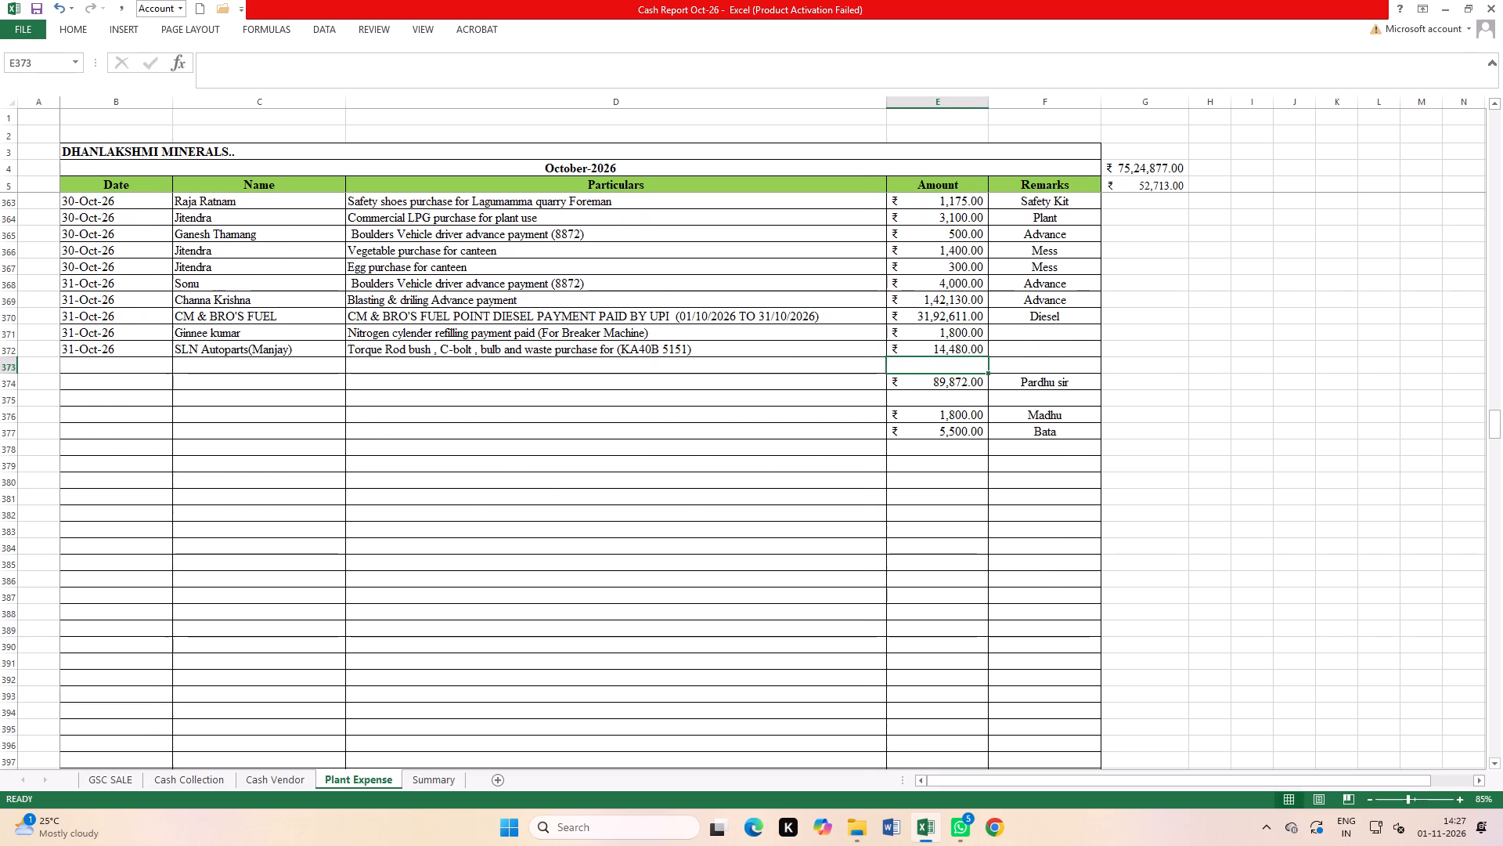
scroll(1249, 698, "up", 2)
left_click(117, 513)
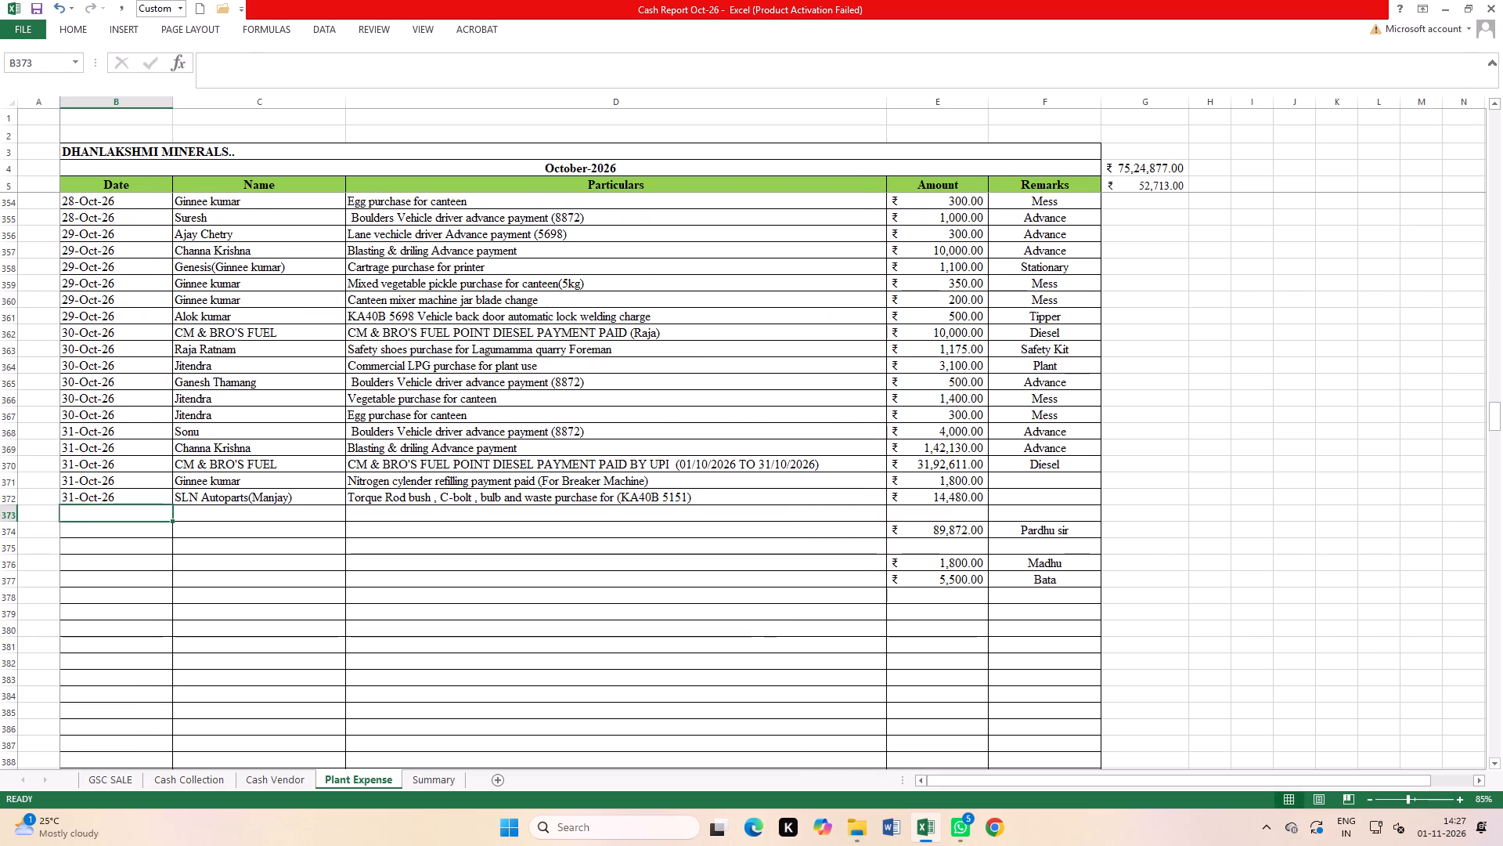
key("ctrl+d")
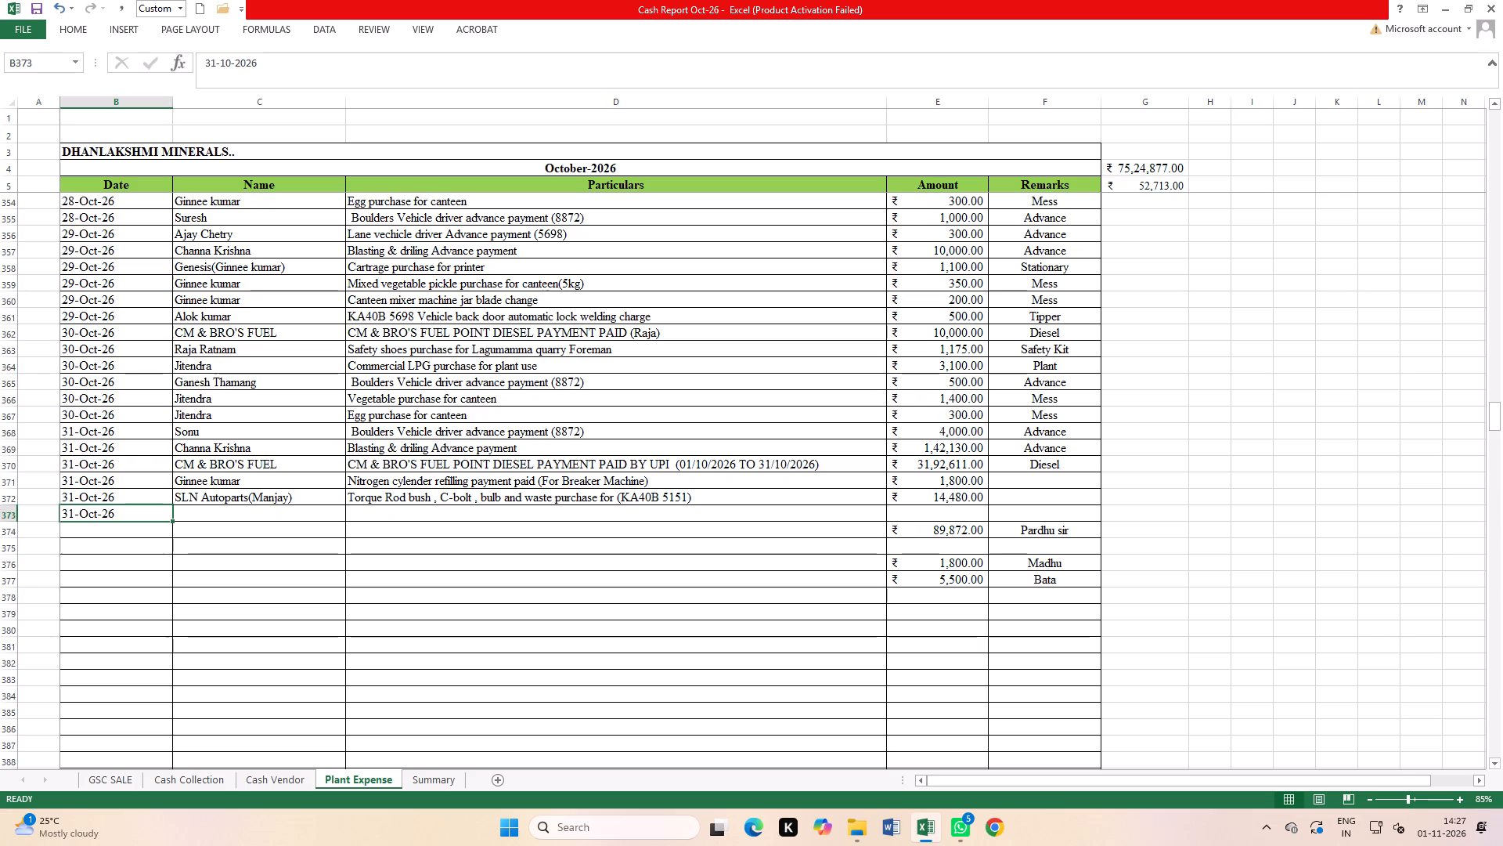
left_click(209, 519)
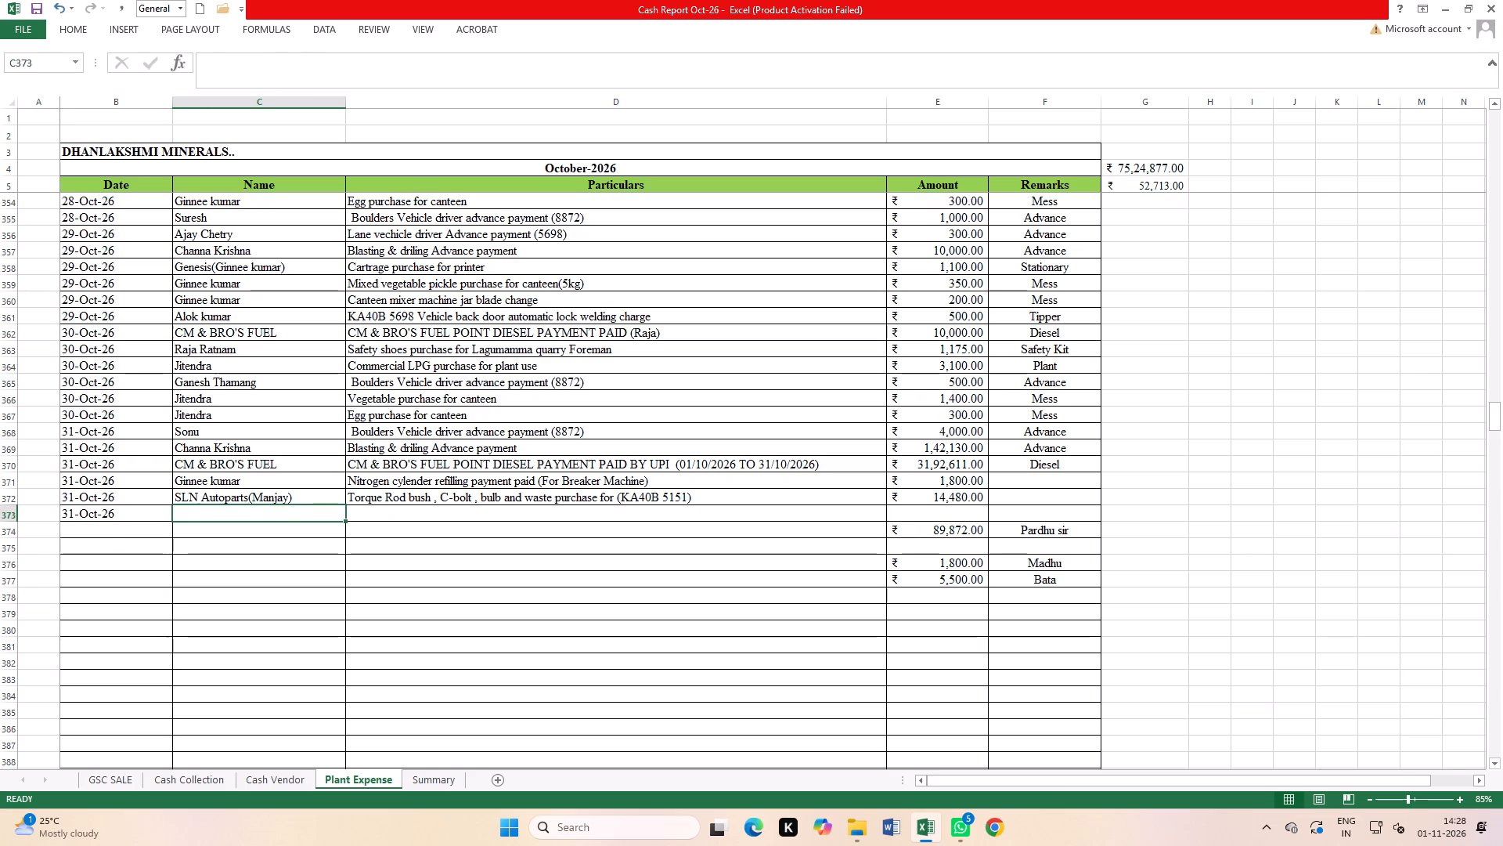
key("ctrl+d")
left_click(368, 509)
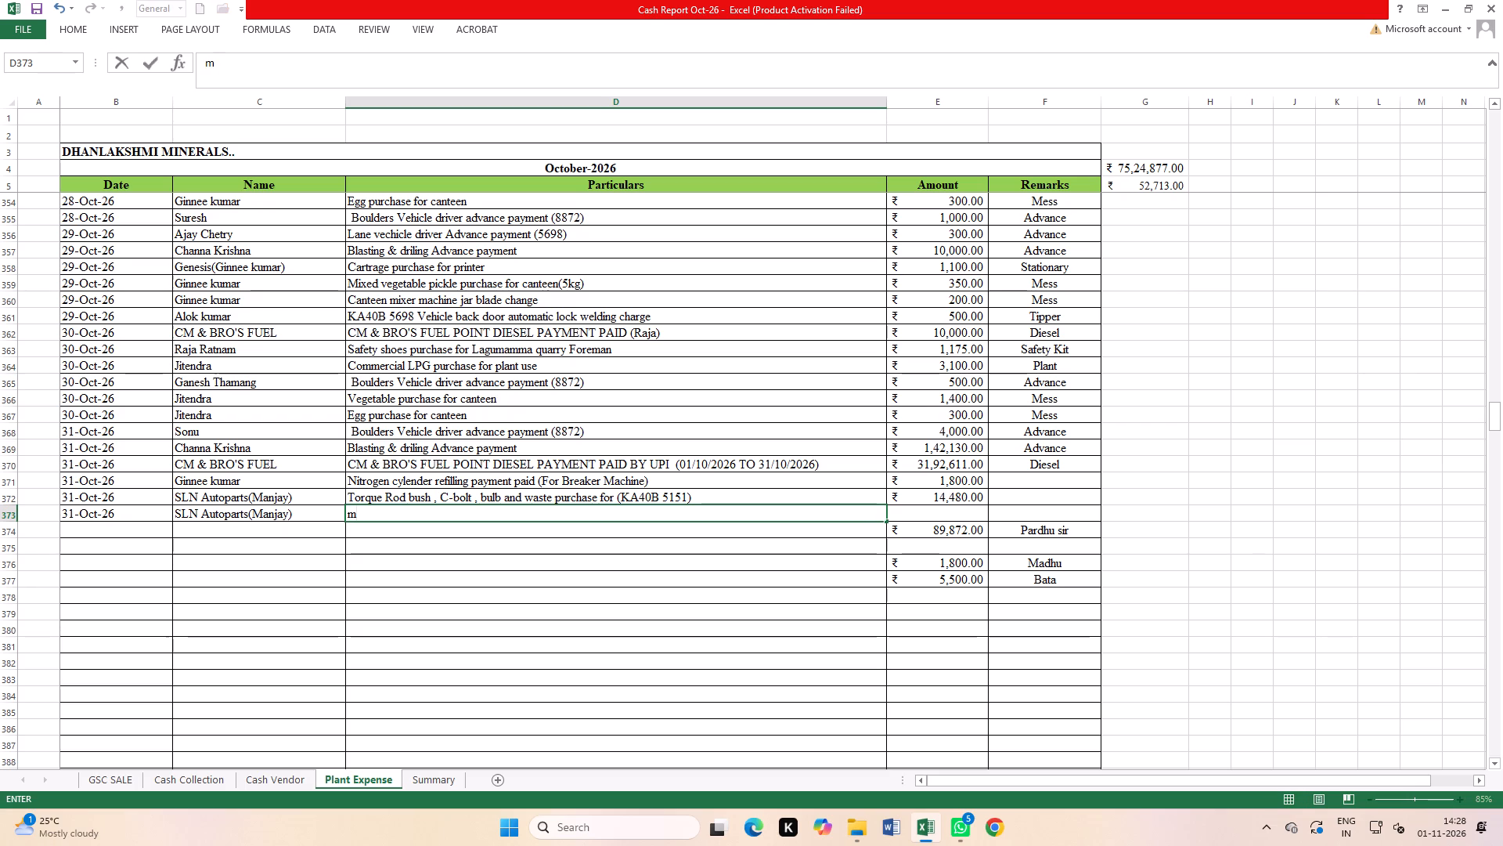
key("BackSpace")
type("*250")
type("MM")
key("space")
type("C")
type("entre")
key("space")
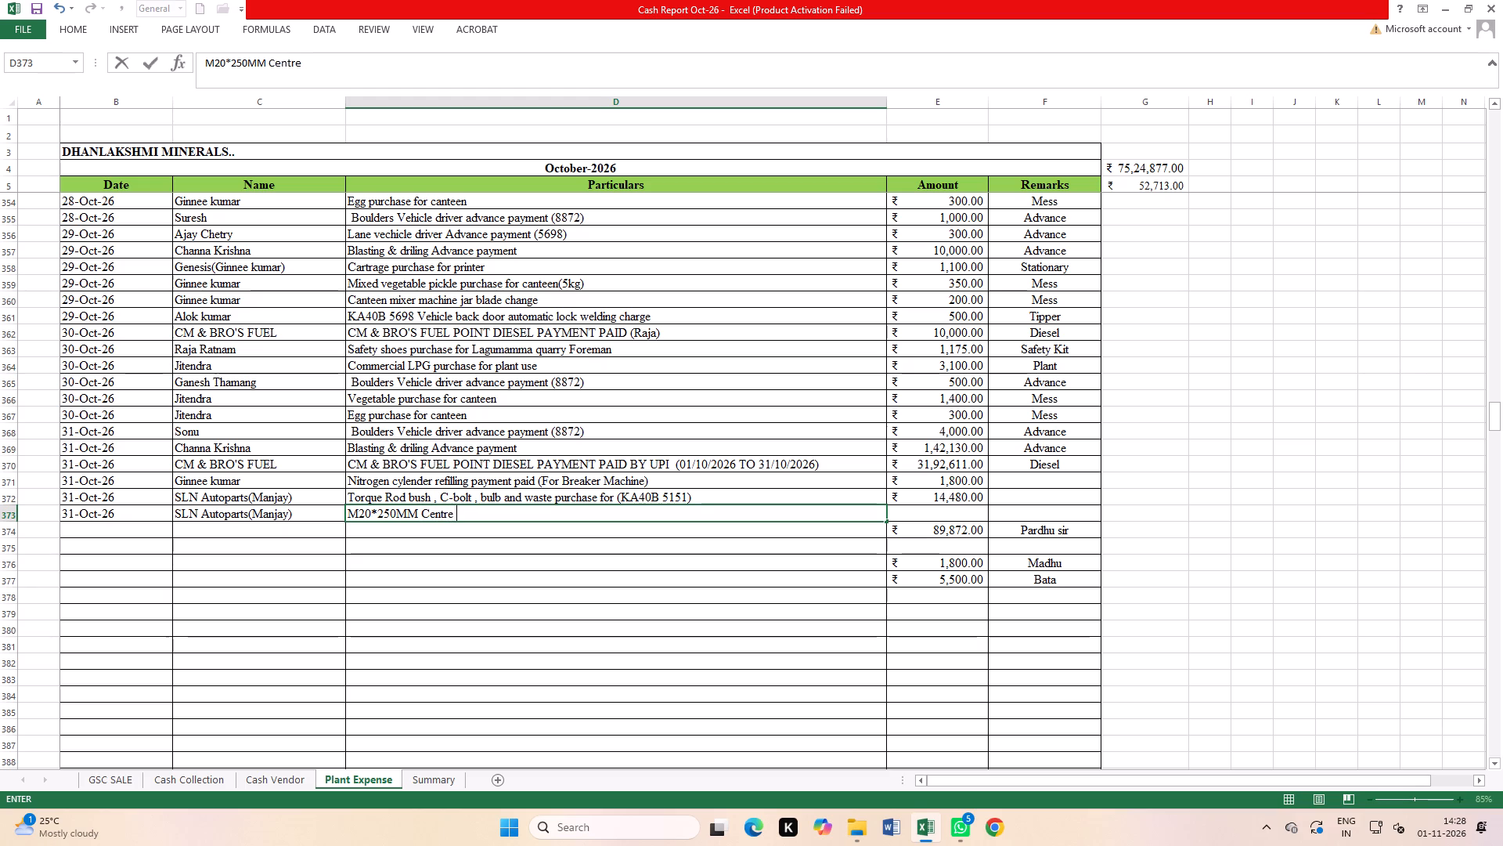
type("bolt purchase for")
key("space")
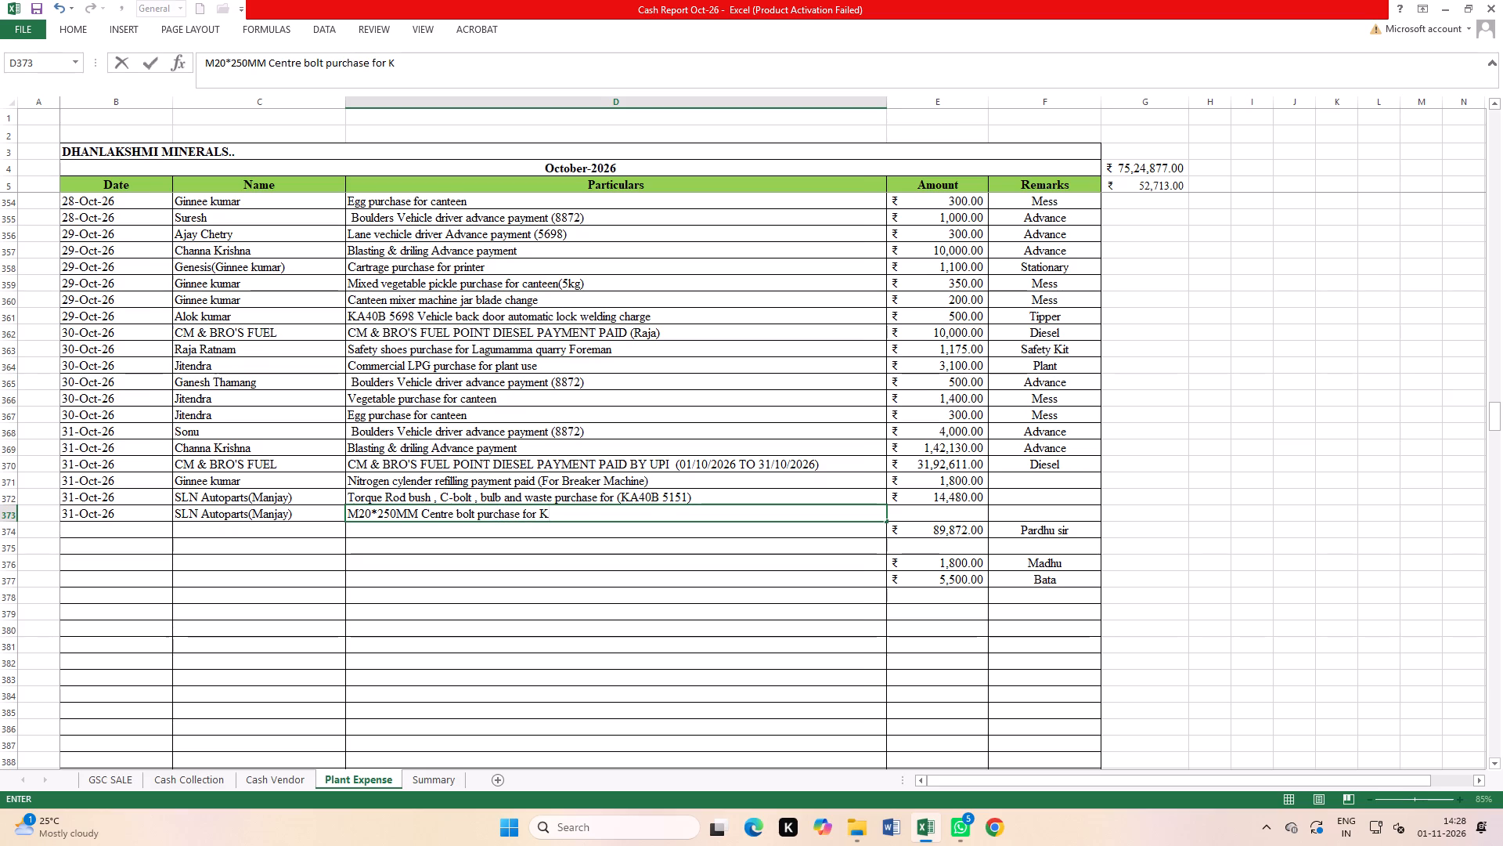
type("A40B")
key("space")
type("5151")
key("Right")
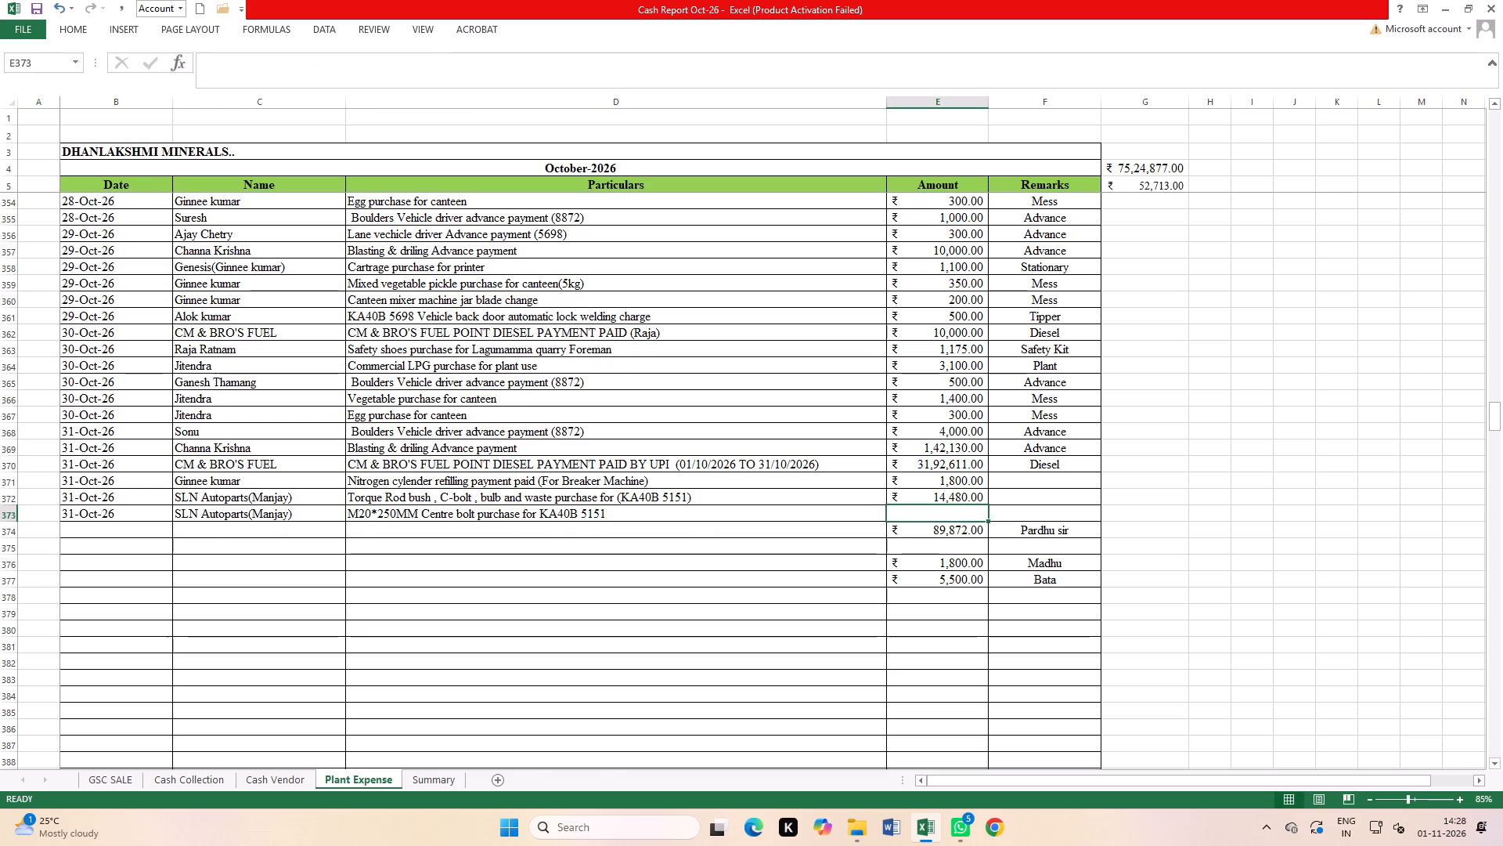
Enter 450 as the amount for the centre bolt purchase in row 373.
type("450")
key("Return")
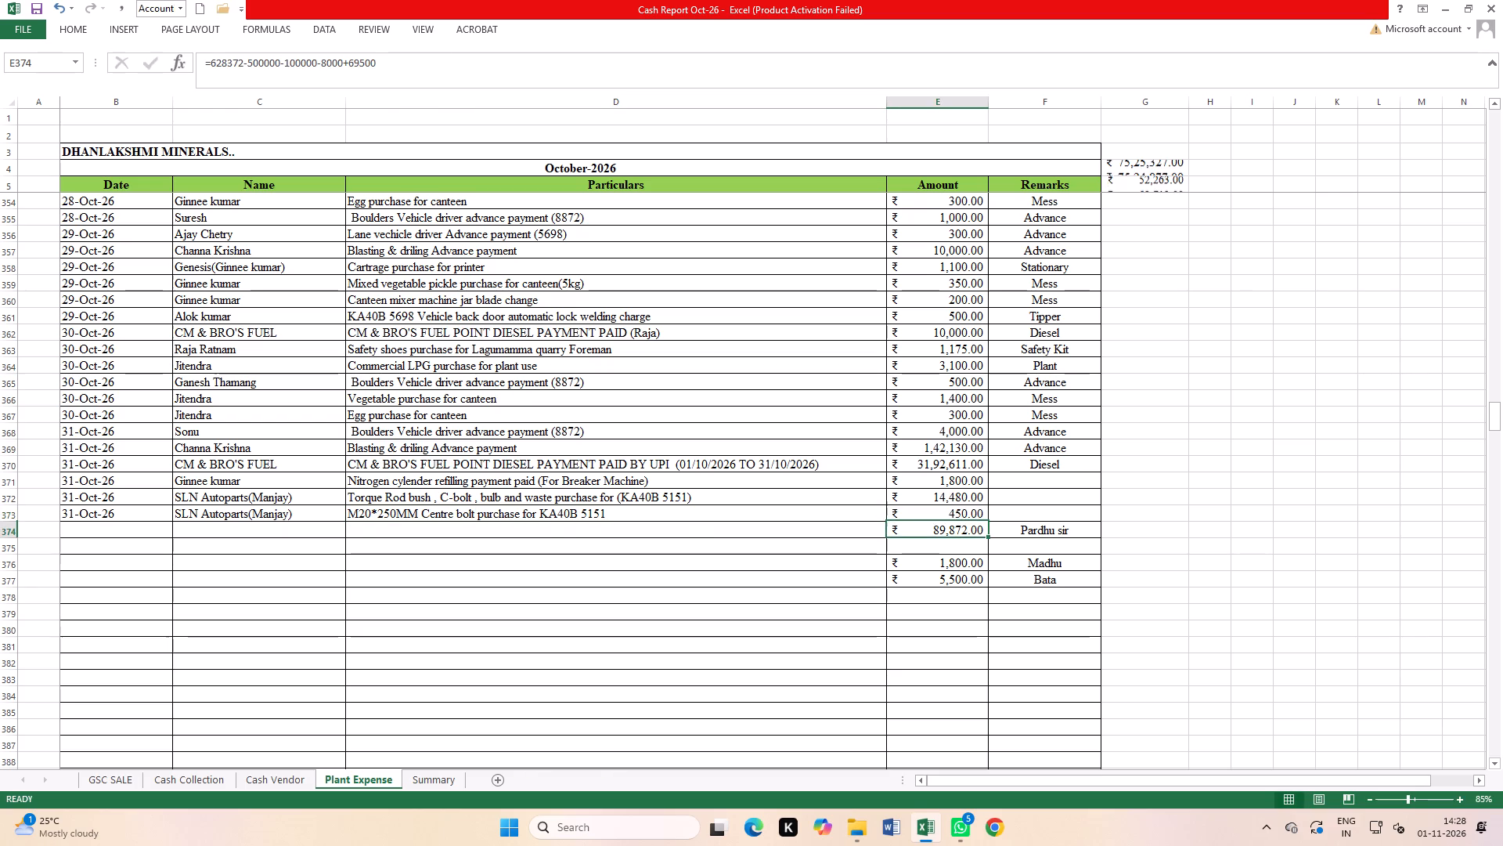
Save the workbook.
scroll(174, 574, "up", 1)
left_click(764, 516)
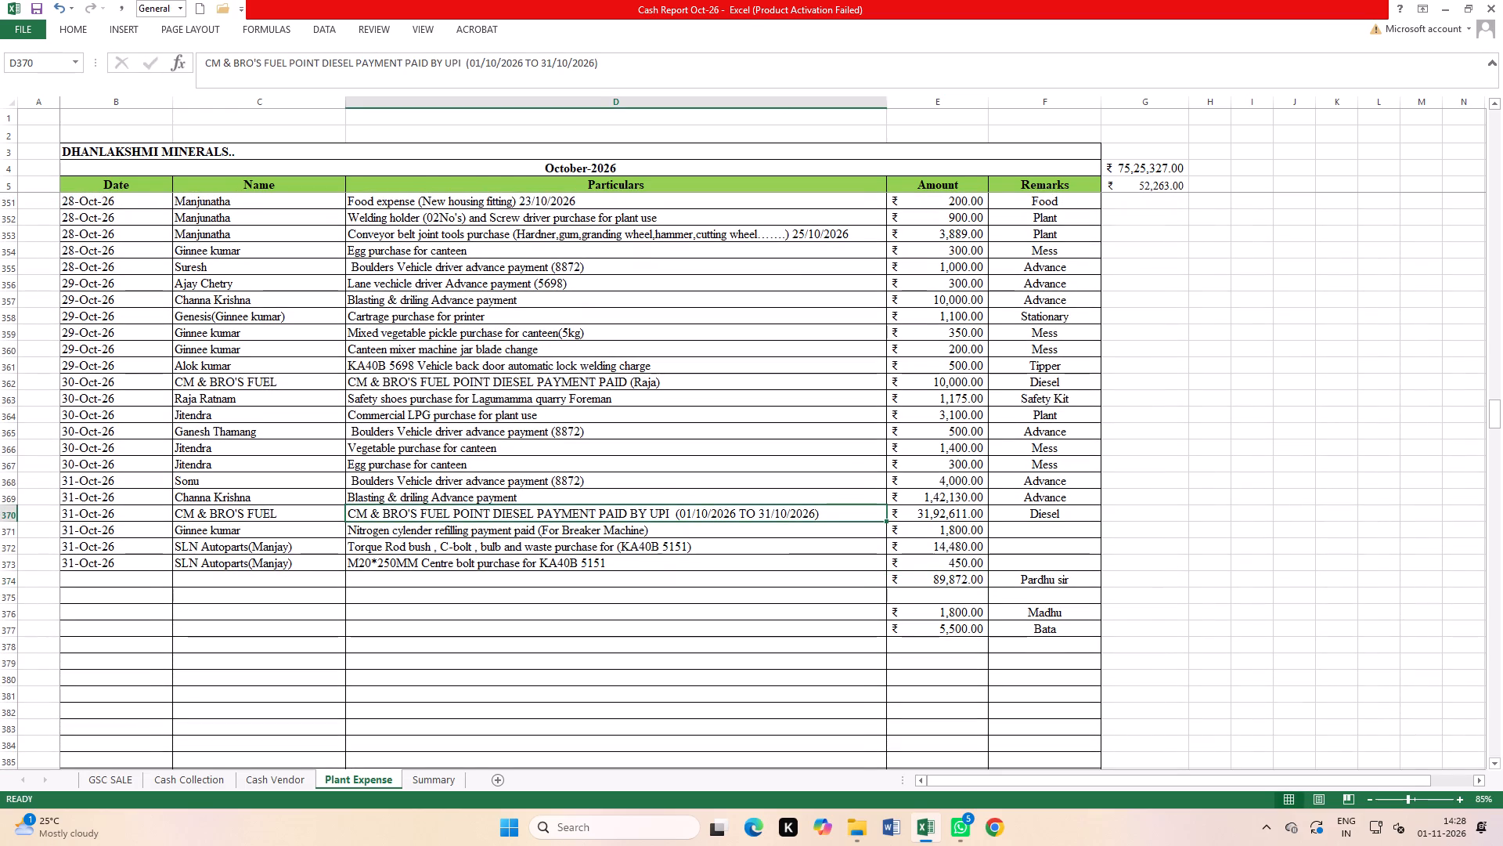
double_click(34, 9)
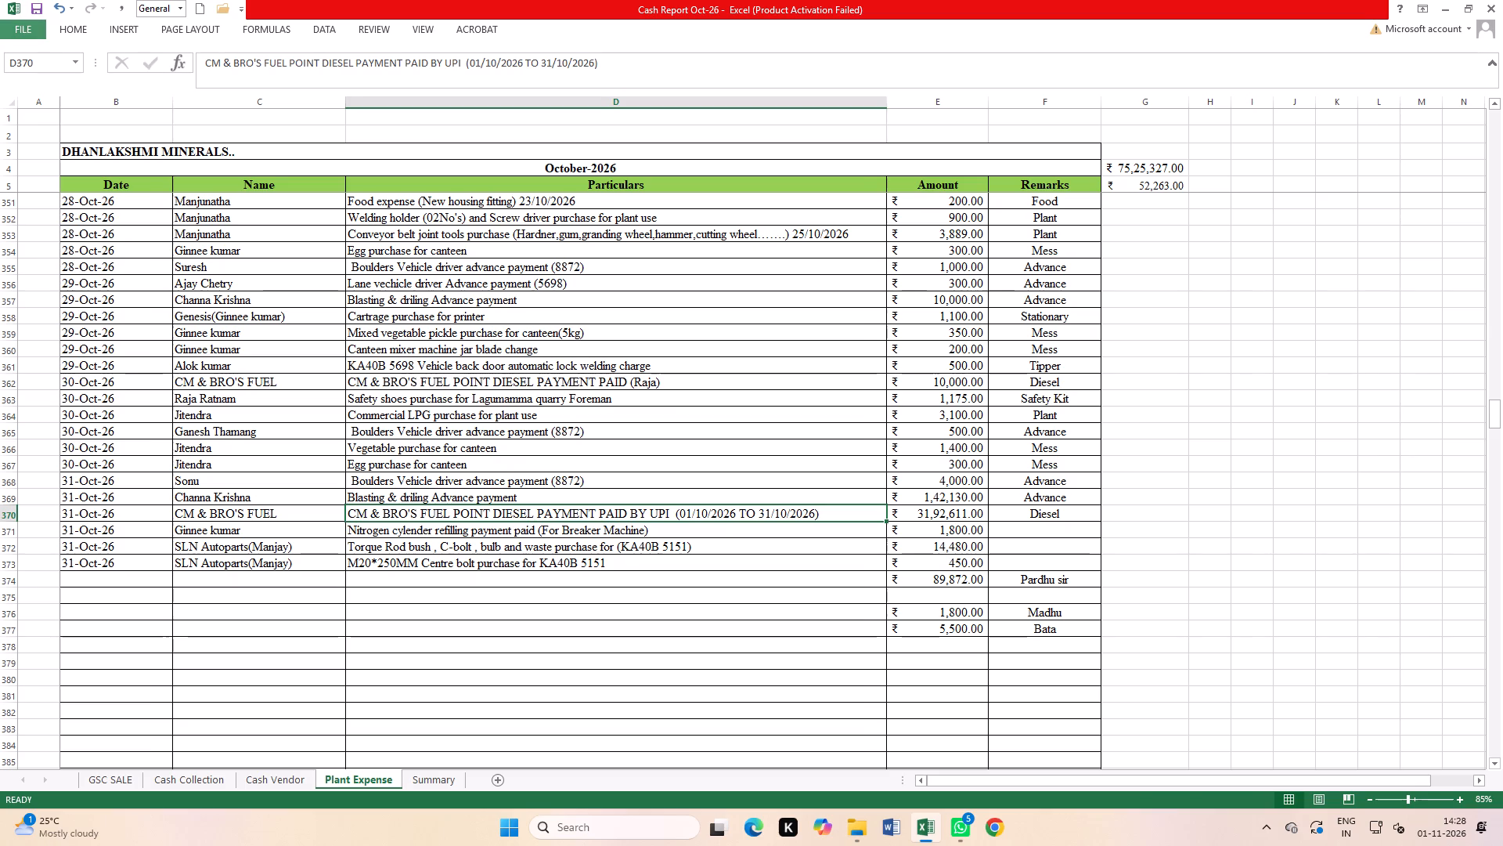
Insert a blank row at row 374, above the Pardhu sir amount.
left_click(3, 580)
key("ctrl+plus")
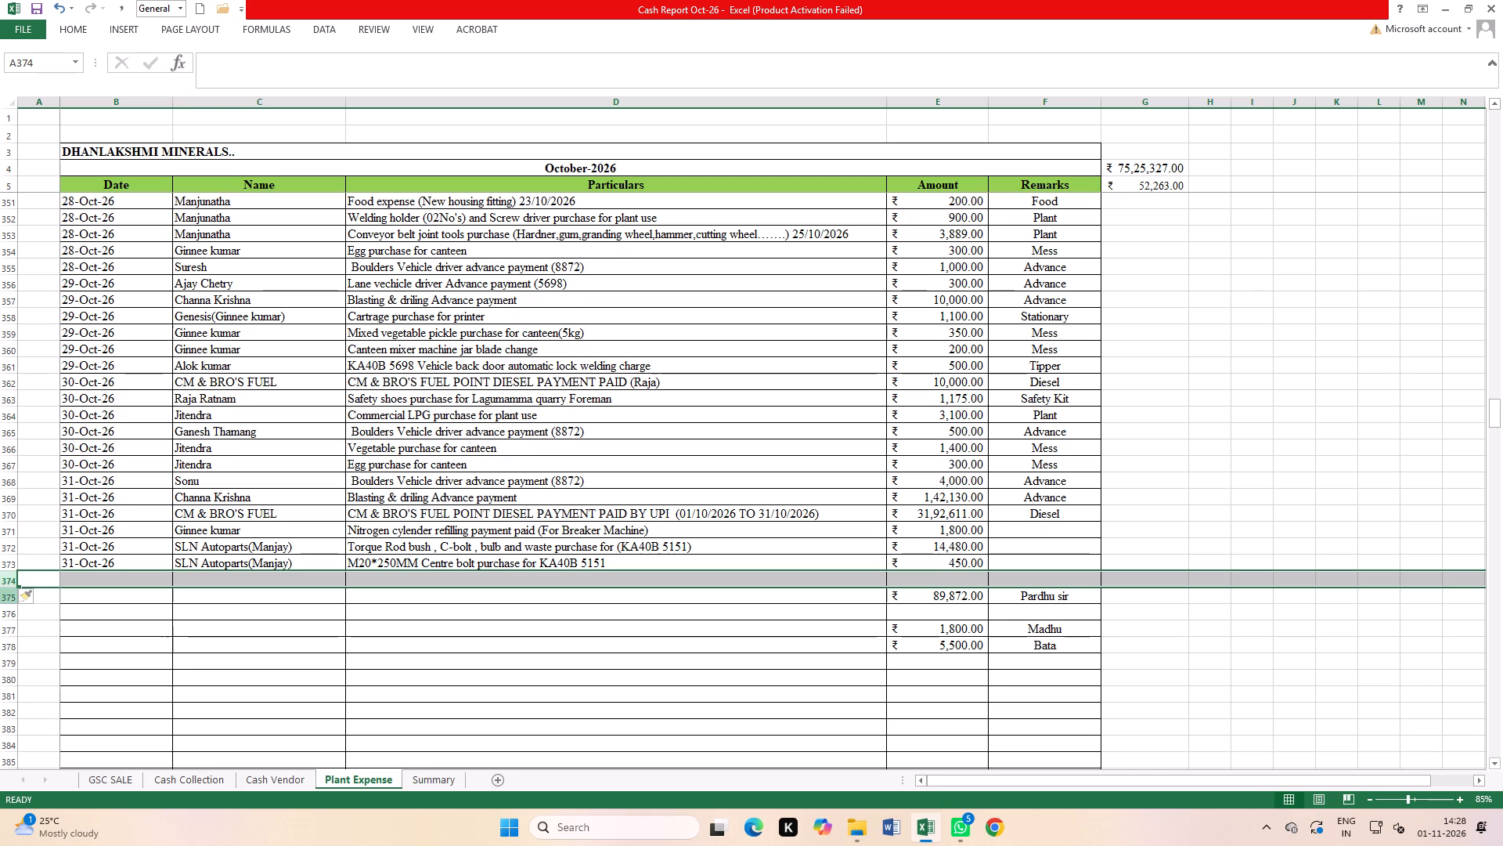
Fill the 31-Oct-26 date down from row 373 into row 374.
left_click(118, 585)
left_click(118, 579)
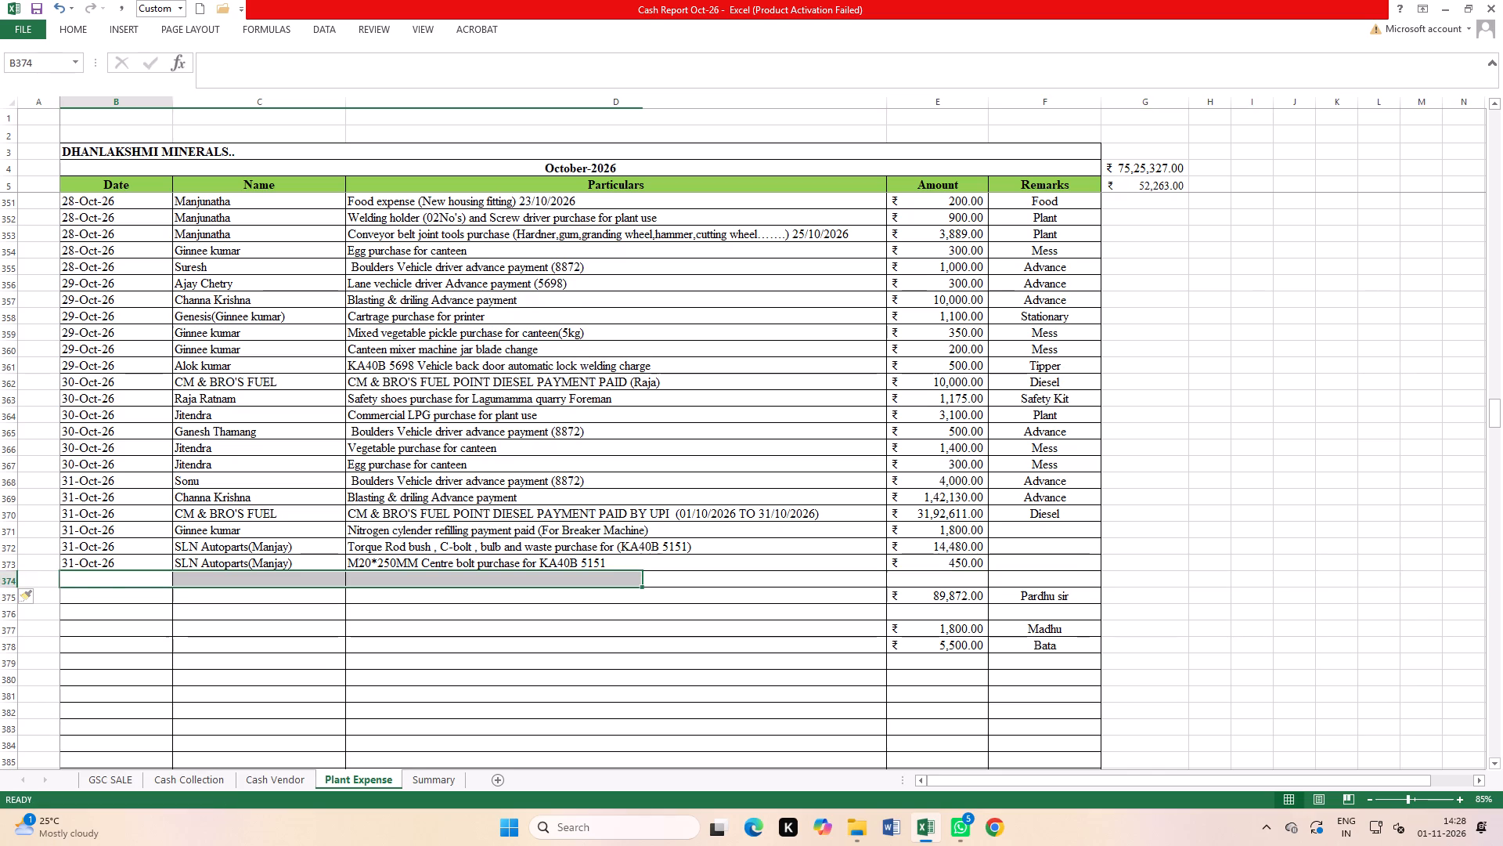
key("ctrl+d")
Enter the fitting labour payee's name in the Name column of row 374.
left_click(201, 565)
left_click(205, 580)
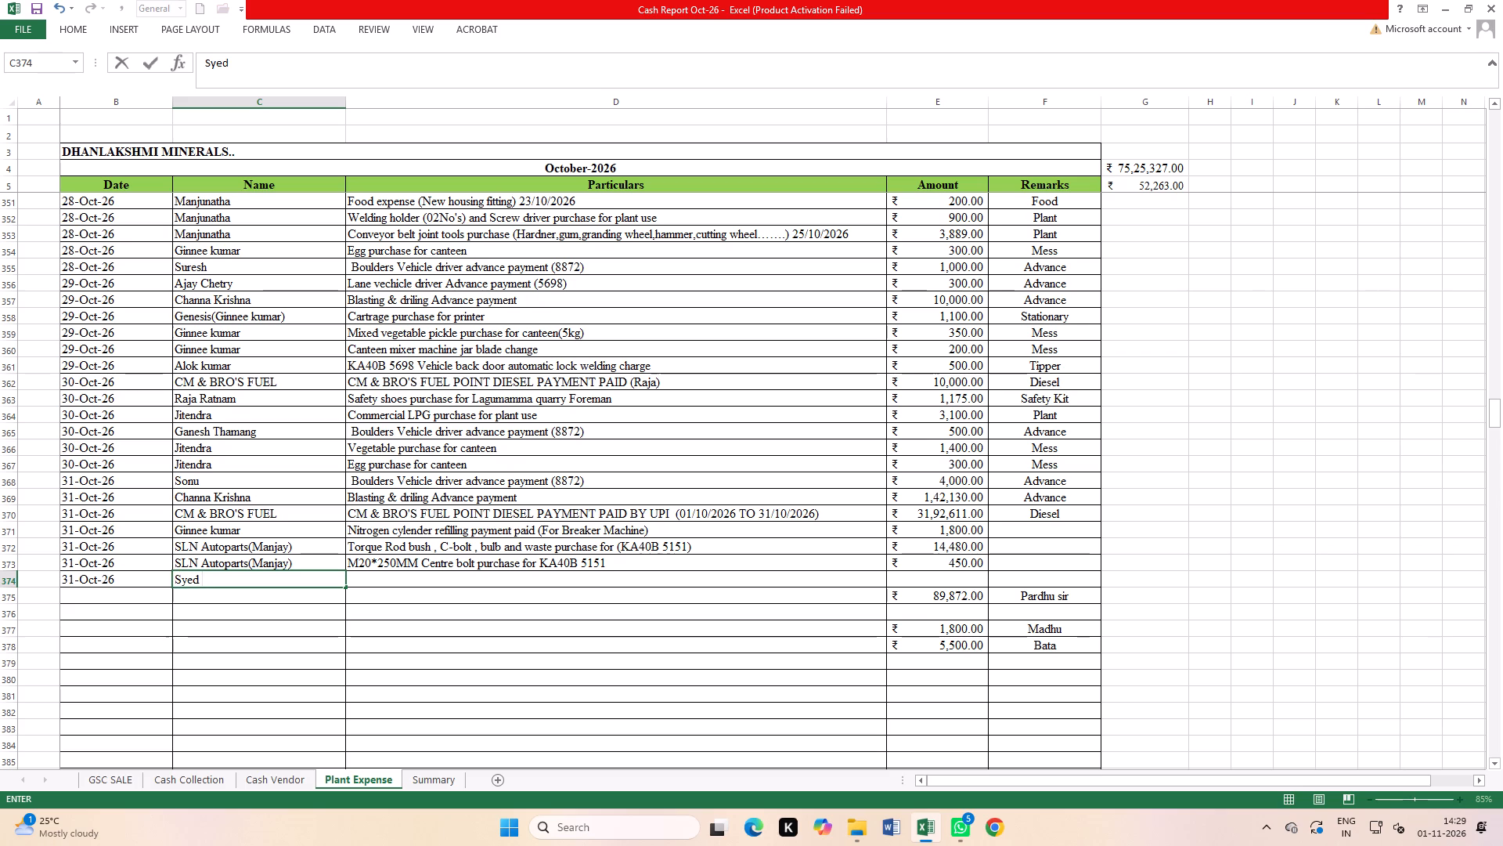
key("t")
key("BackSpace")
type("abrez")
key("Right")
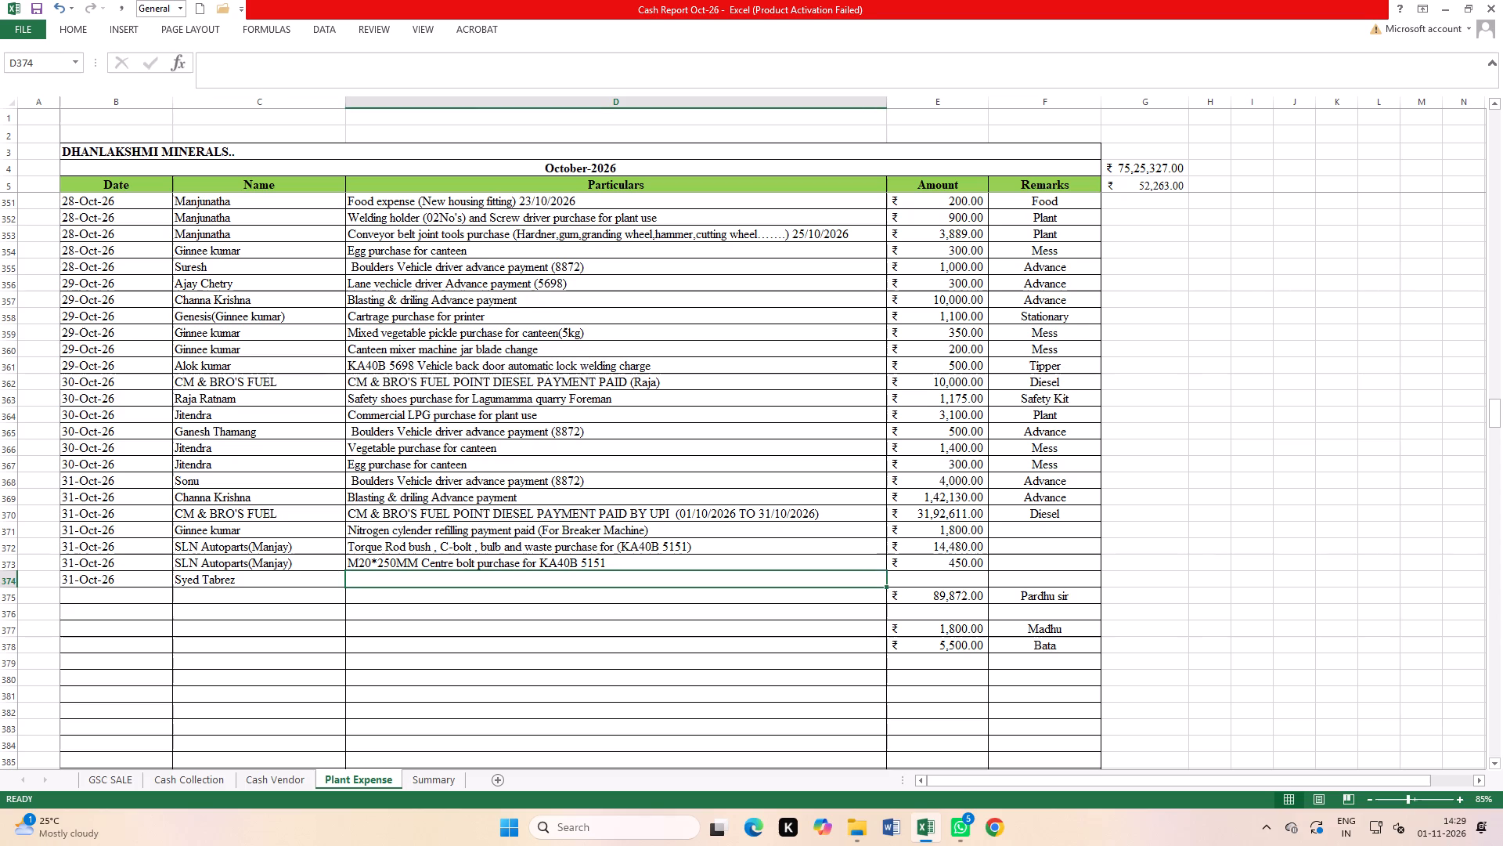
Start the particulars in row 374 with "Front blade , satter , back , I-Rod", separating the items with commas.
key("f")
type("ront blade")
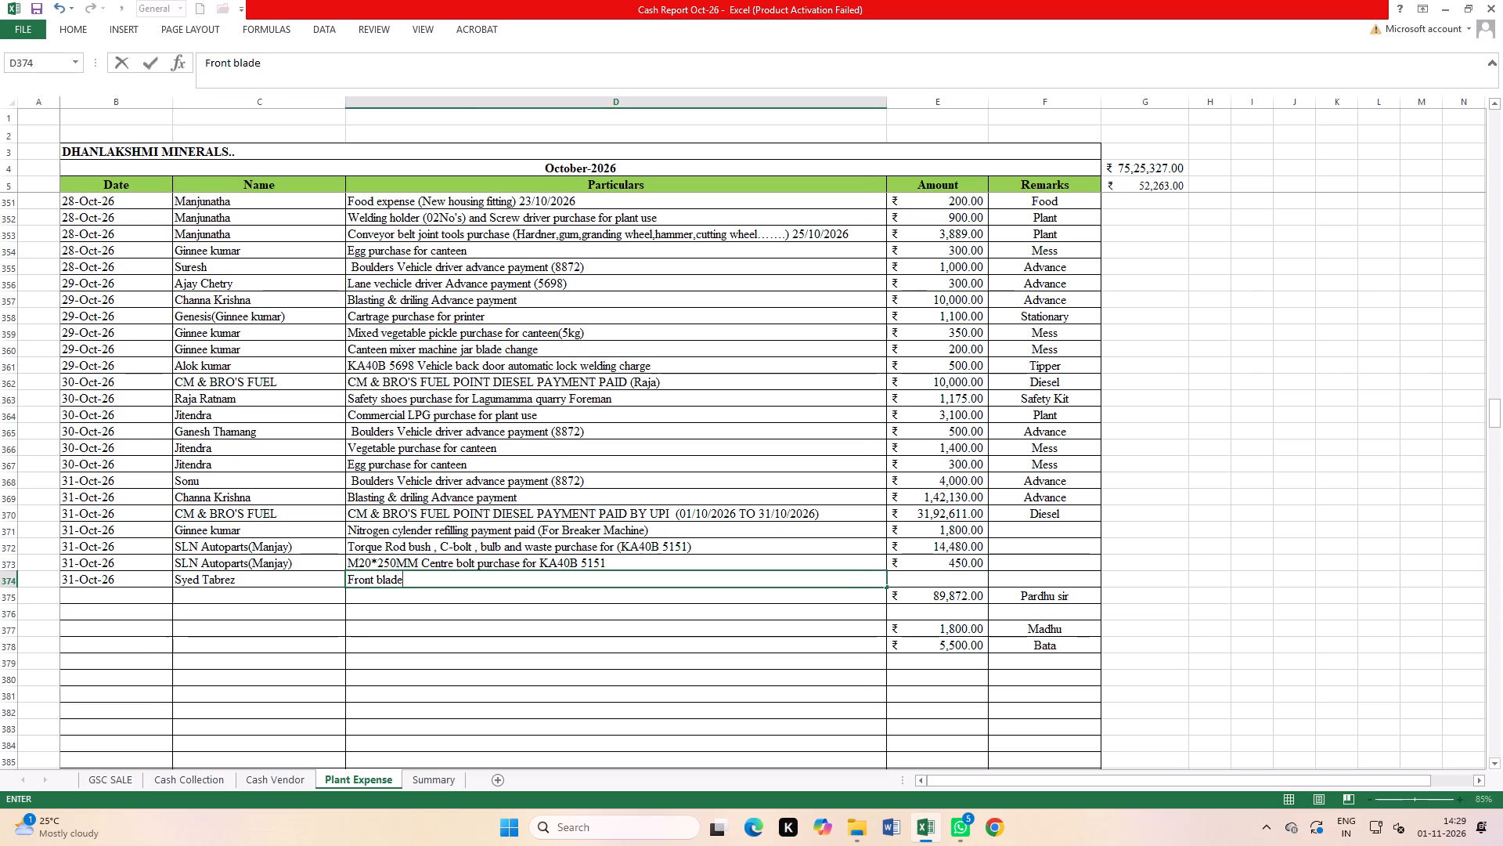
key("space")
type("sa")
type("tter")
left_click(405, 576)
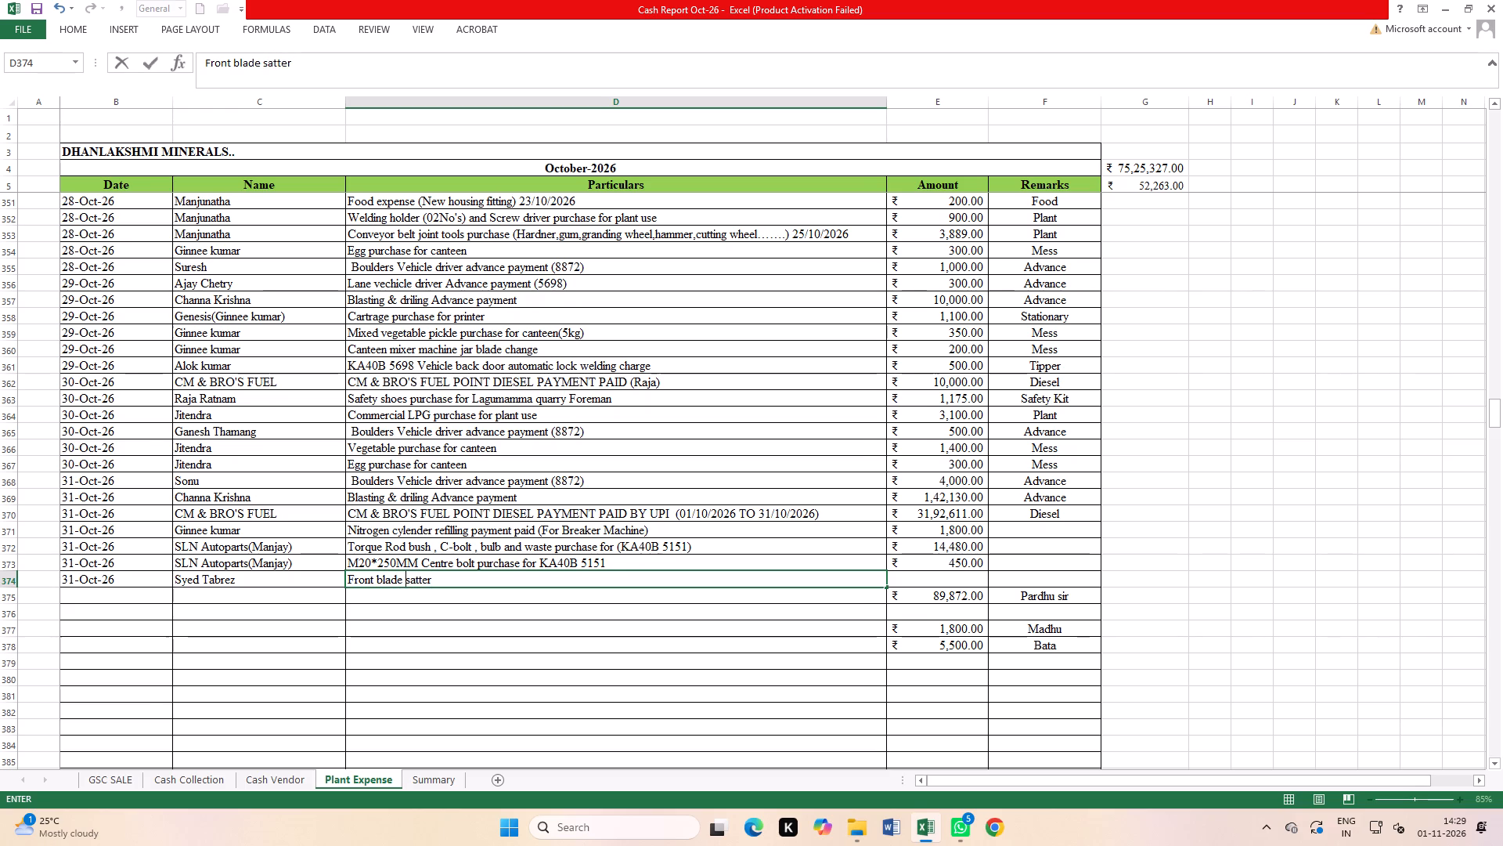
type(",")
key("space")
key("Right")
key("Right")
key("Right")
key("Right")
key("Right")
key("Right")
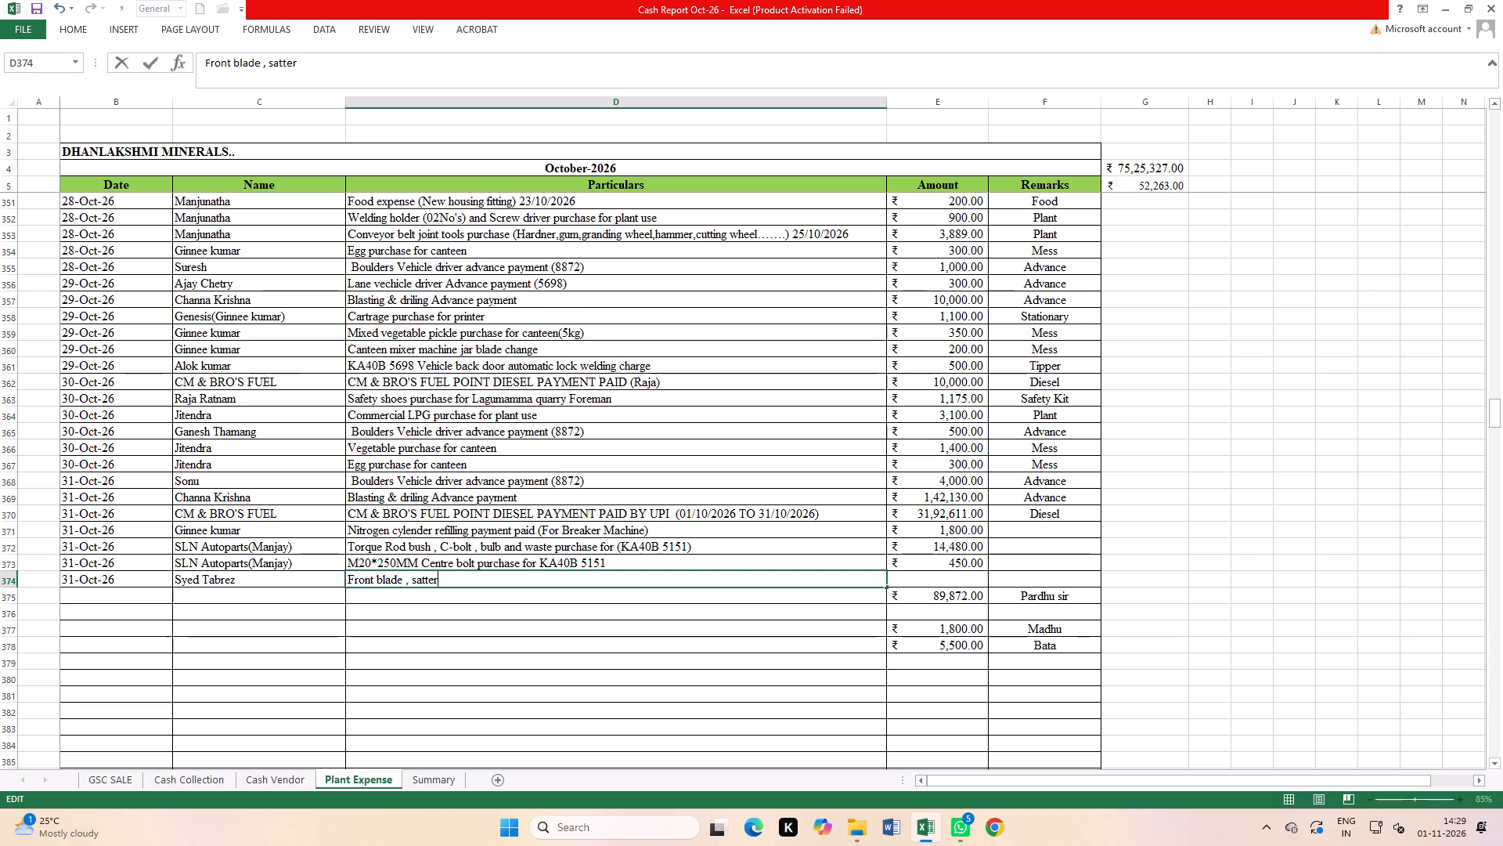
key("space")
type(",")
key("space")
type("back")
key("space")
key("i")
key("minus")
key("r")
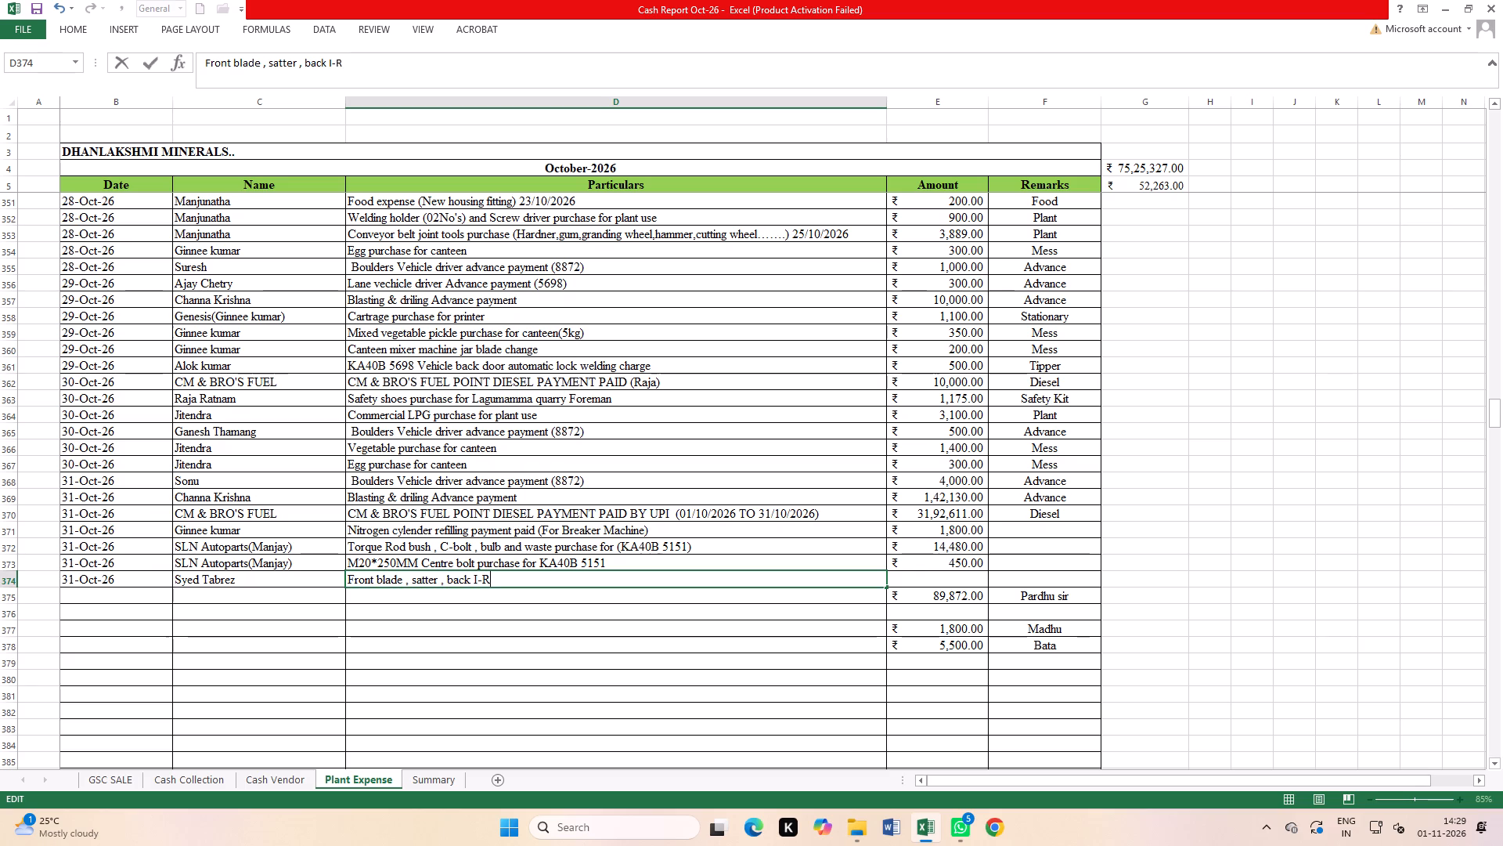
type("od")
left_click(471, 574)
key("space")
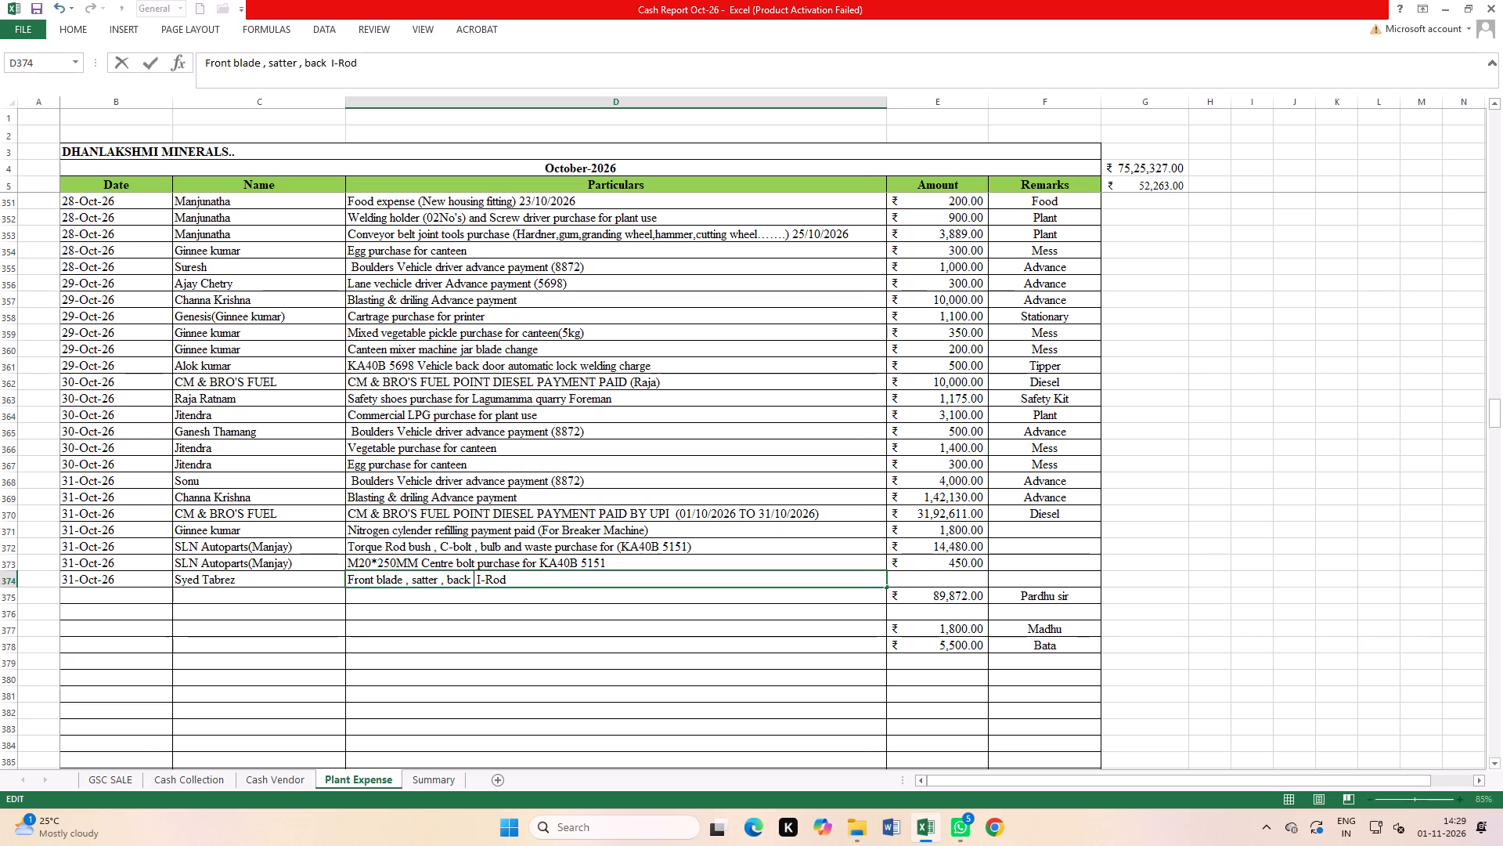
type(",")
left_click(545, 584)
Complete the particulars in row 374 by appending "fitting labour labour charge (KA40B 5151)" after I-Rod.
key("space")
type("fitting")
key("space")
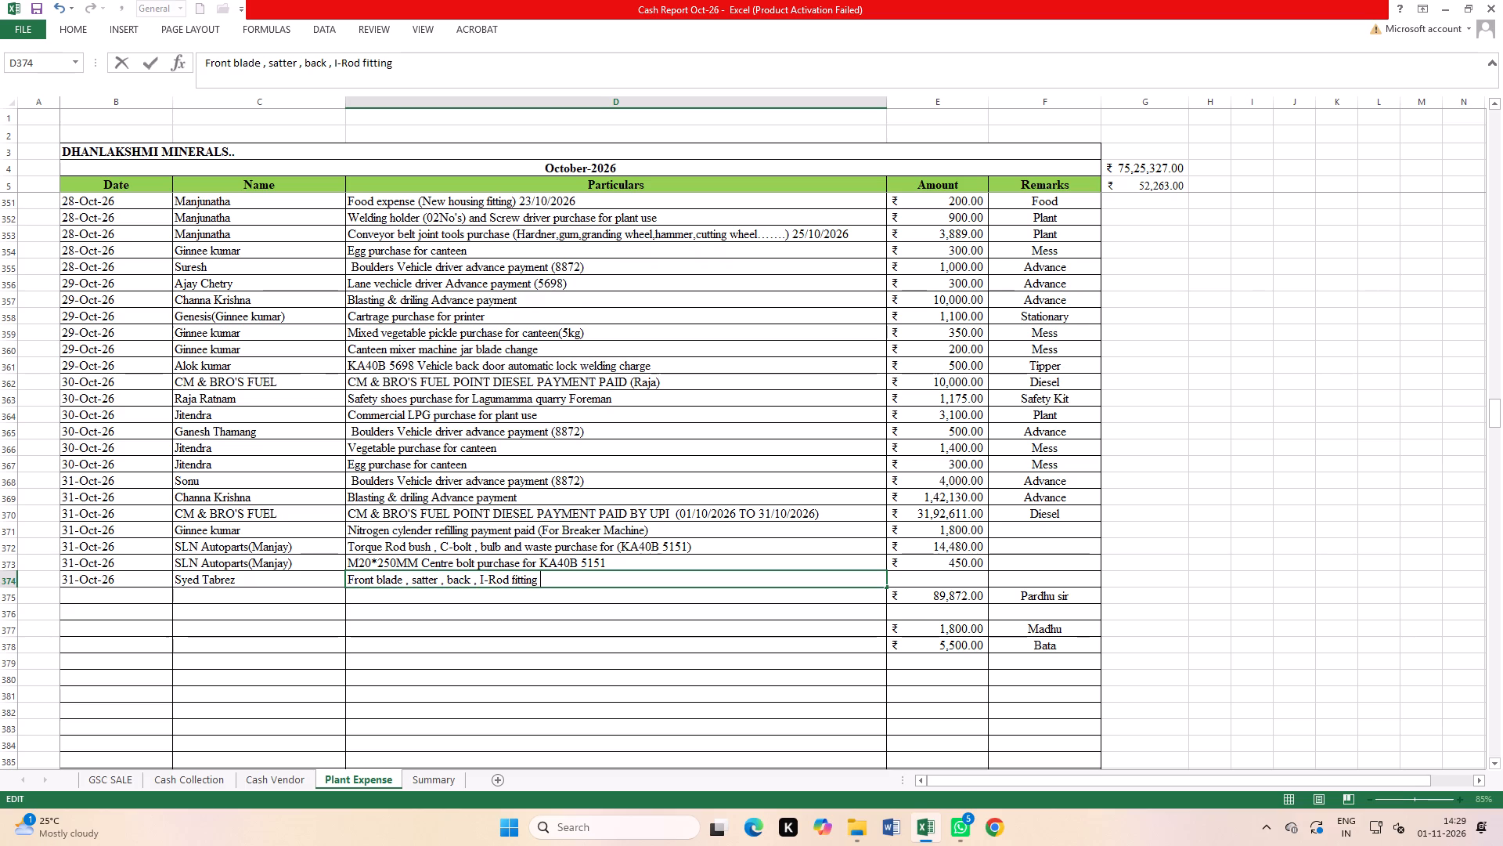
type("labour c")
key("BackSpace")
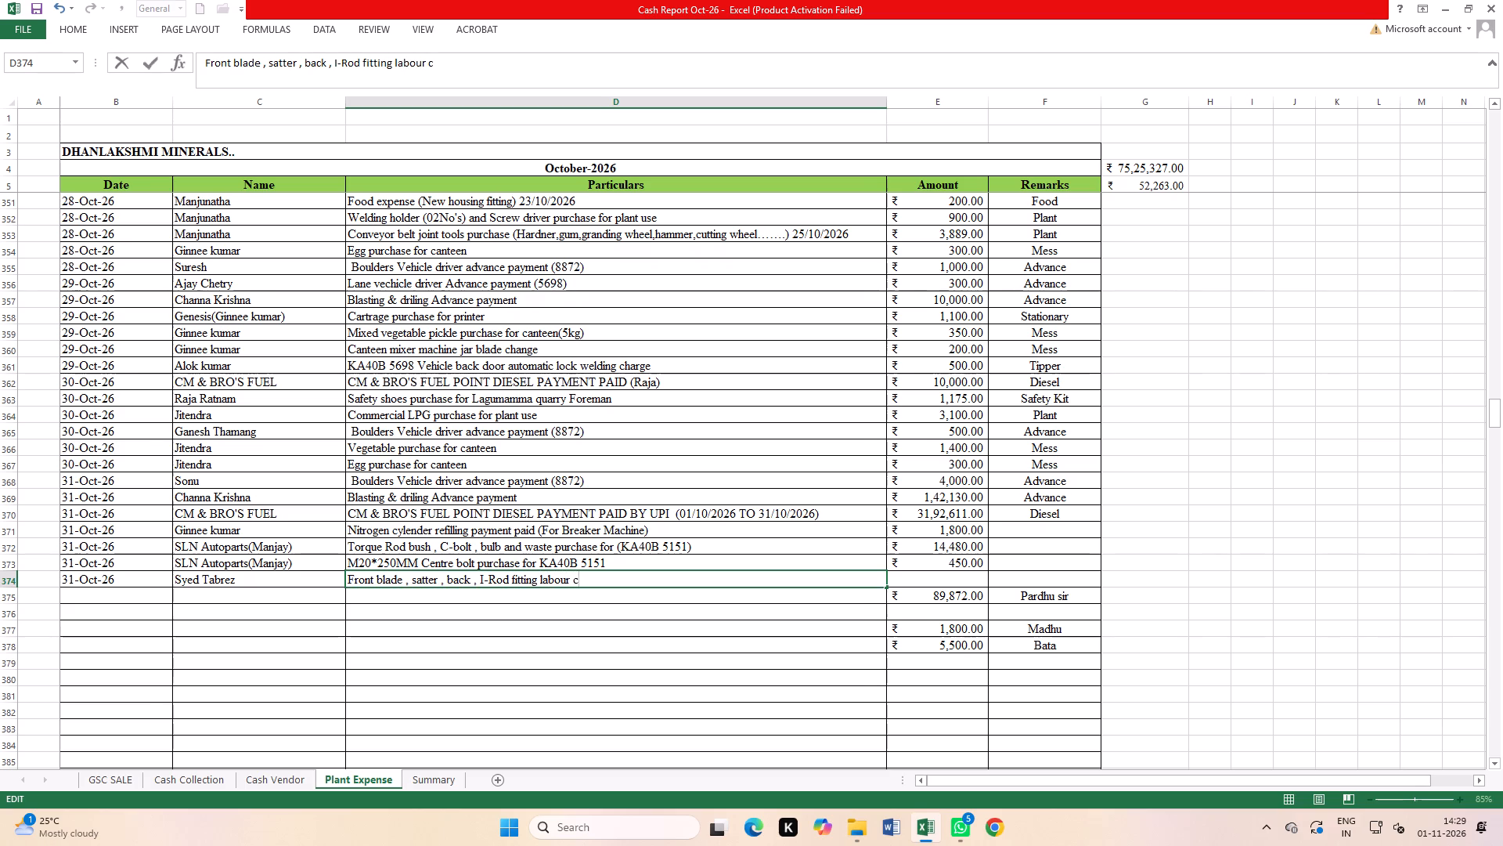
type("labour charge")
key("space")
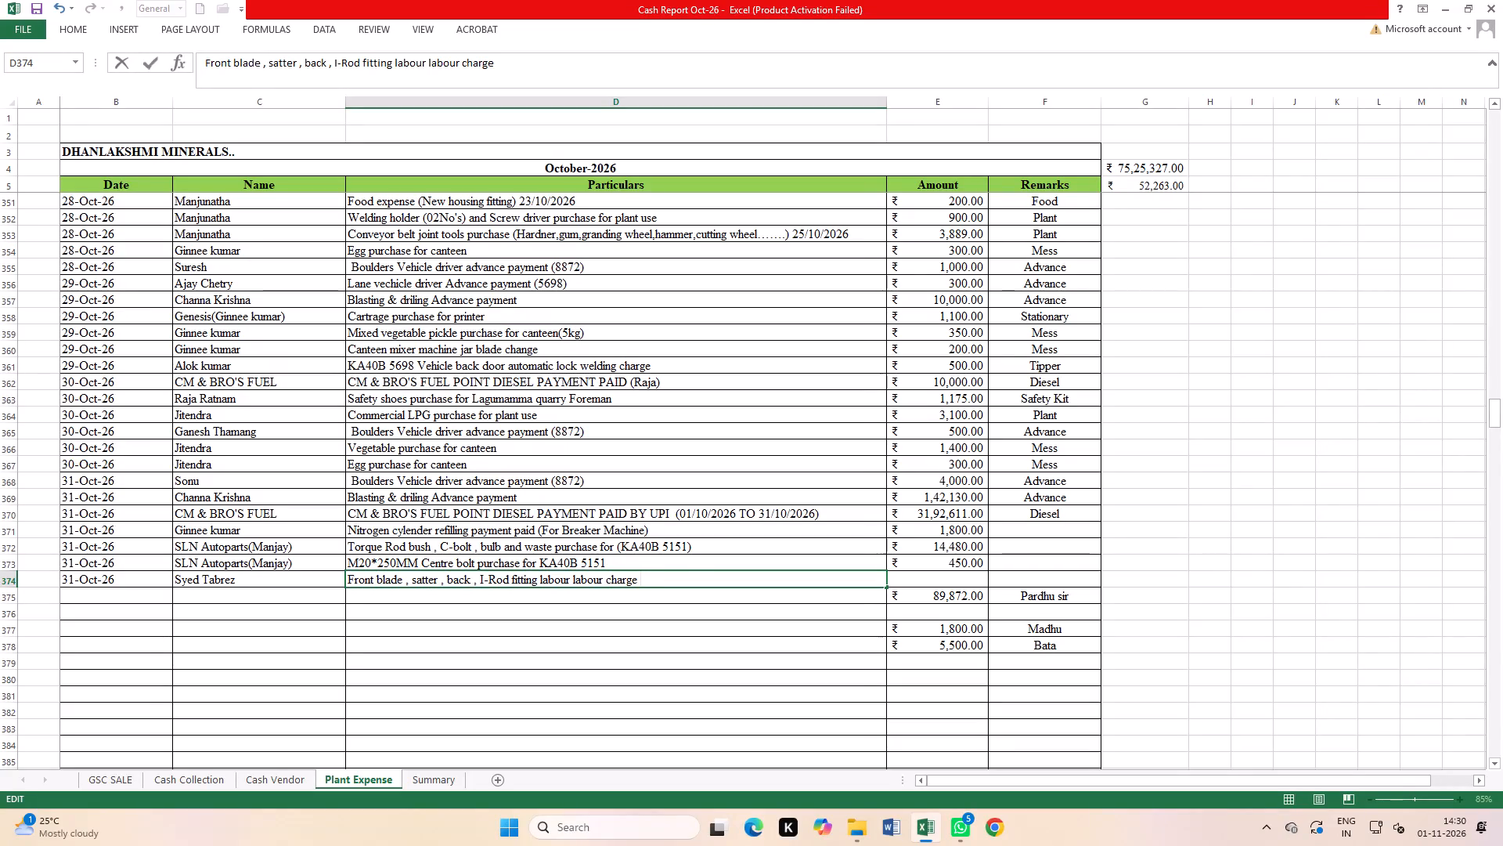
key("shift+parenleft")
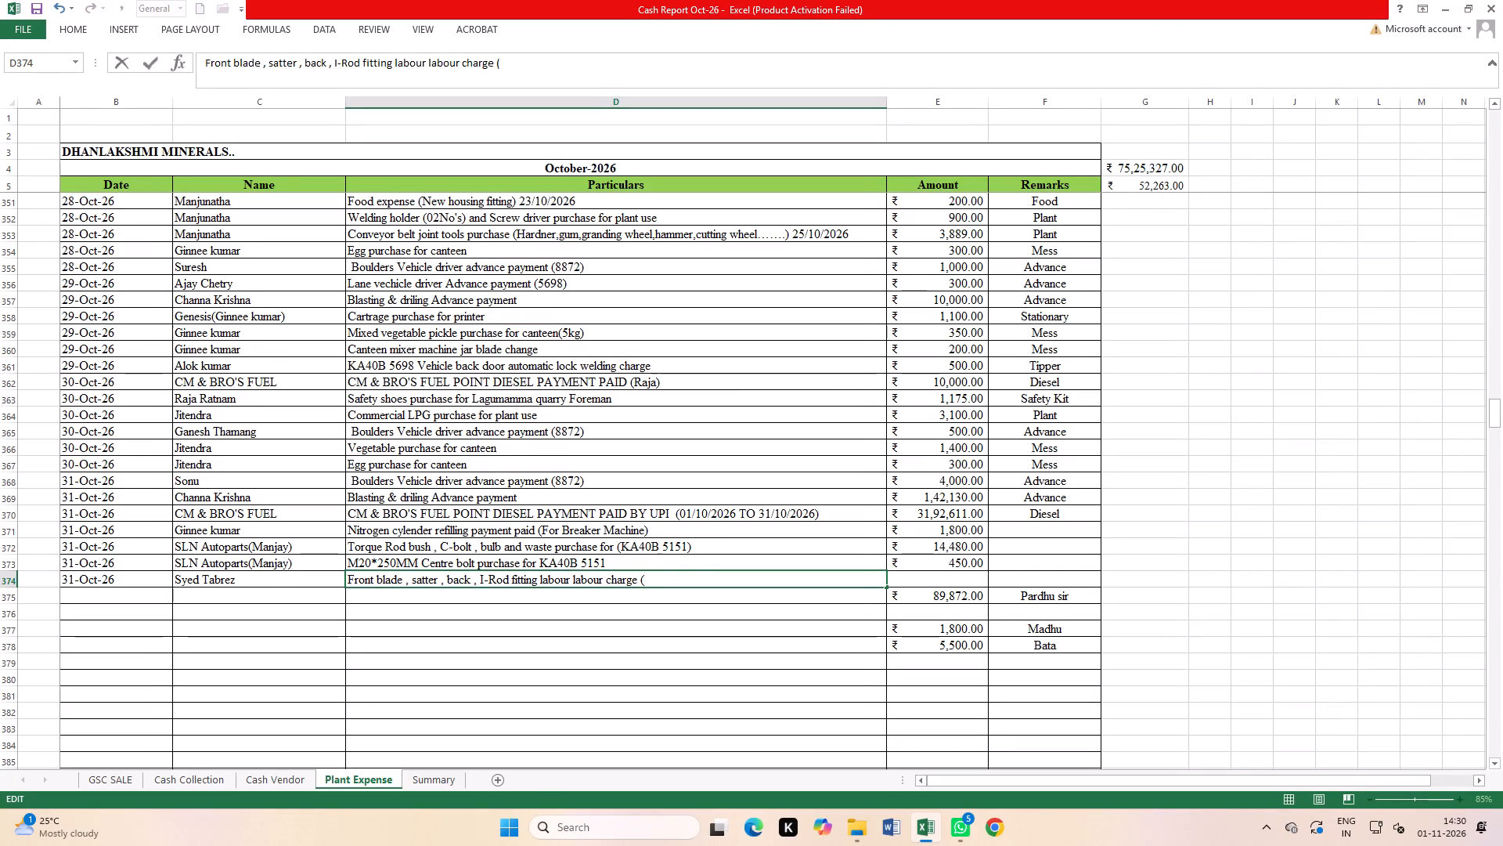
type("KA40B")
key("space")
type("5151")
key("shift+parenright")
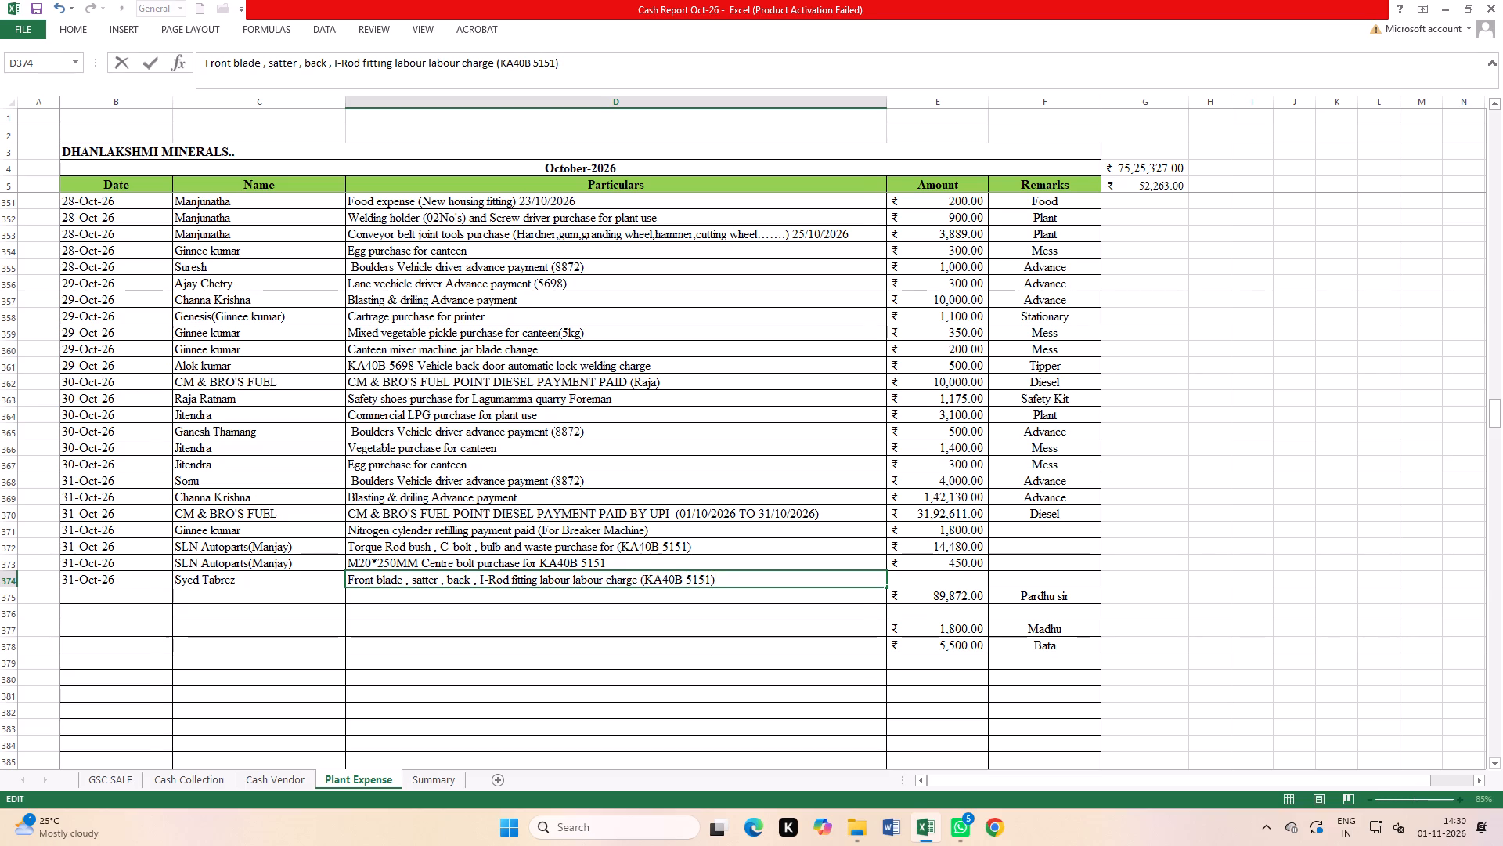
Enter 4700 as the amount for the fitting labour charge in row 374.
left_click(965, 580)
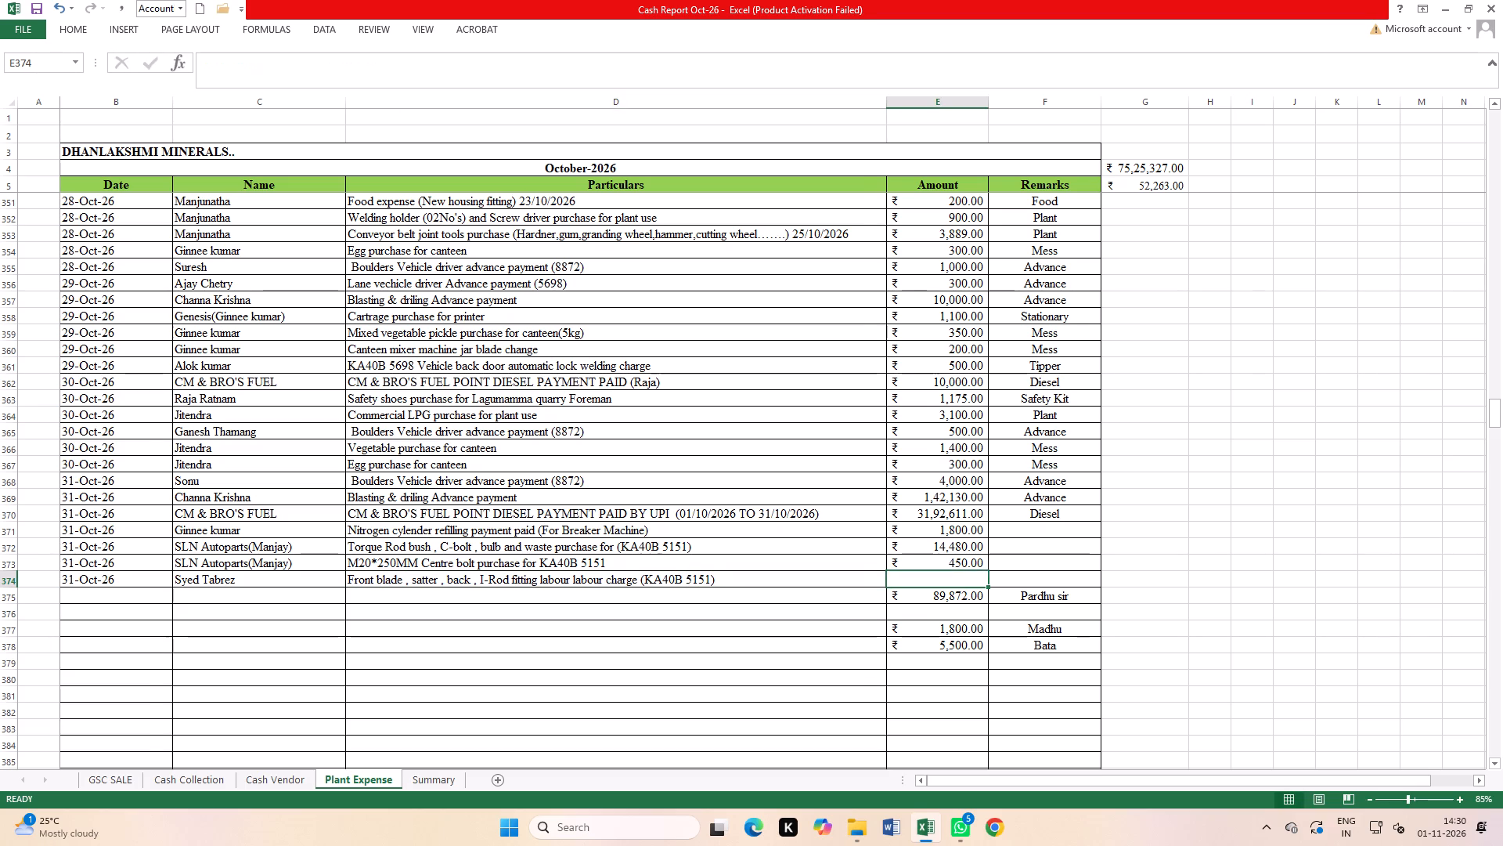
type("4700")
key("Return")
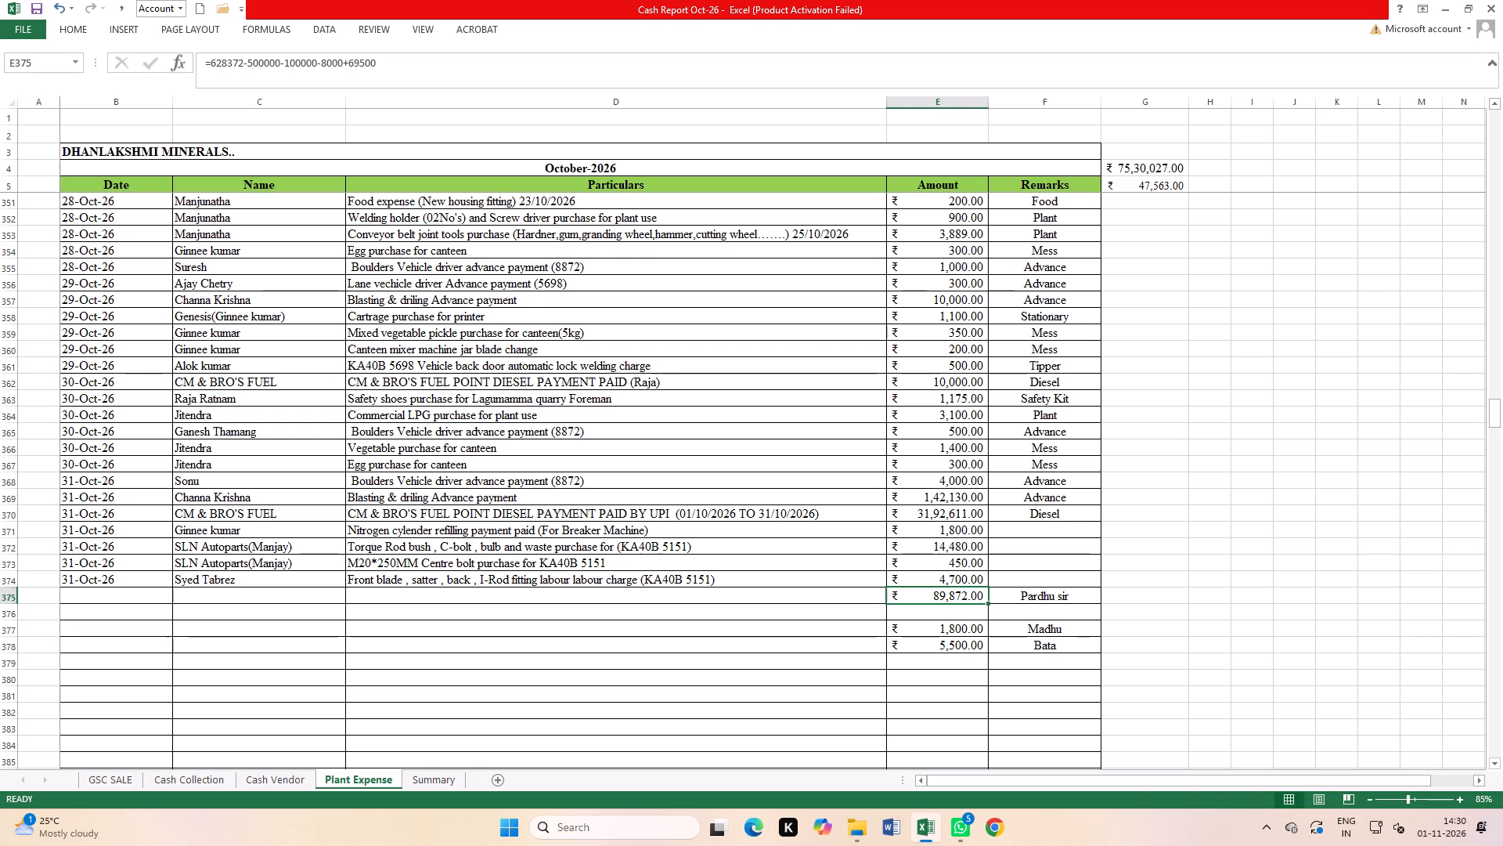
Insert a blank row at row 375, above the Pardhu sir amount, and fill the 31-Oct-26 date down into it.
left_click(0, 592)
key("ctrl+plus")
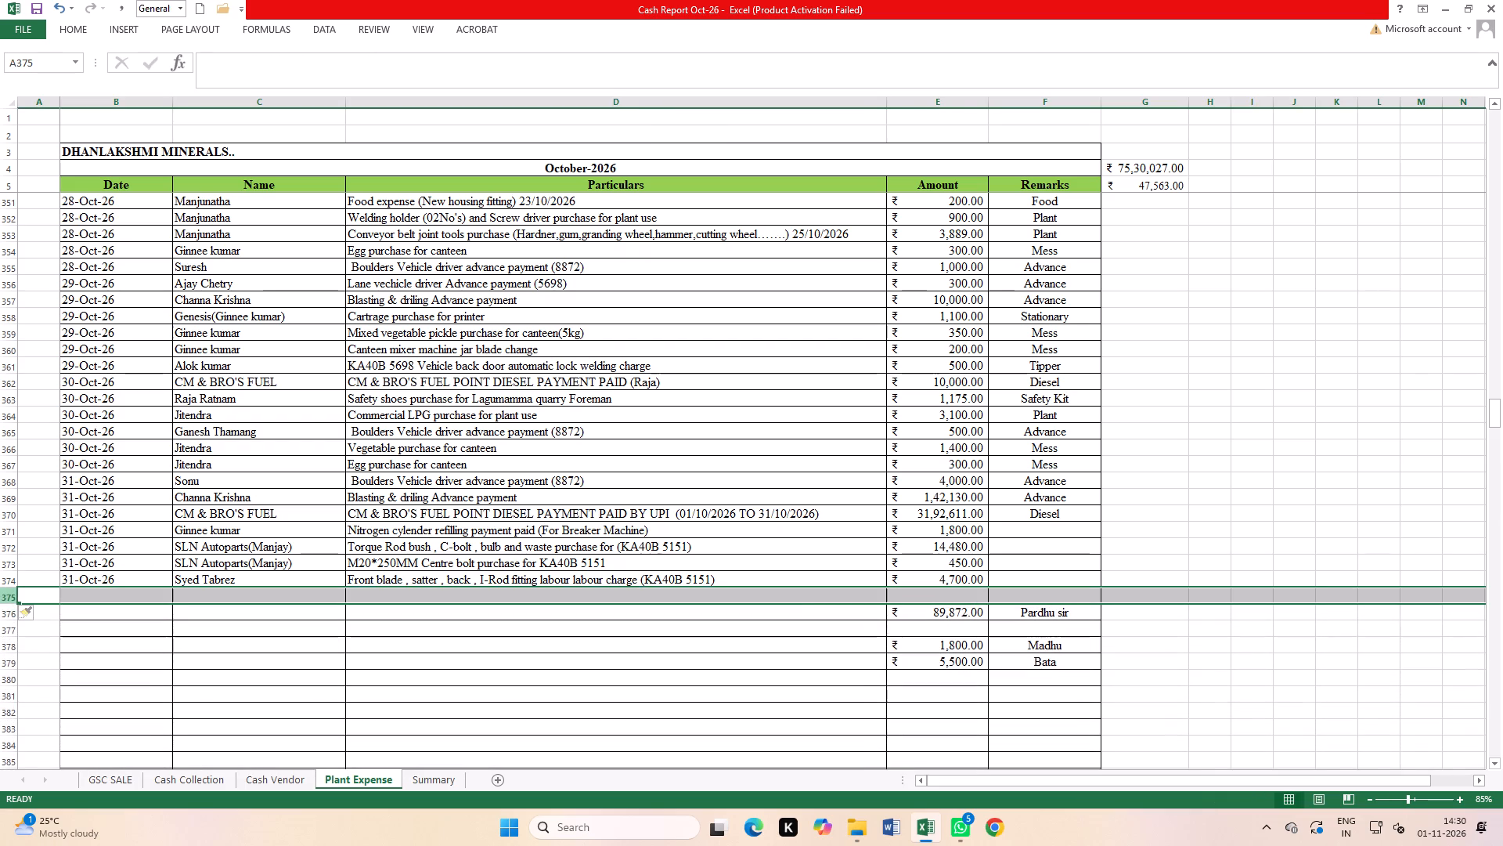
left_click(458, 677)
left_click(99, 598)
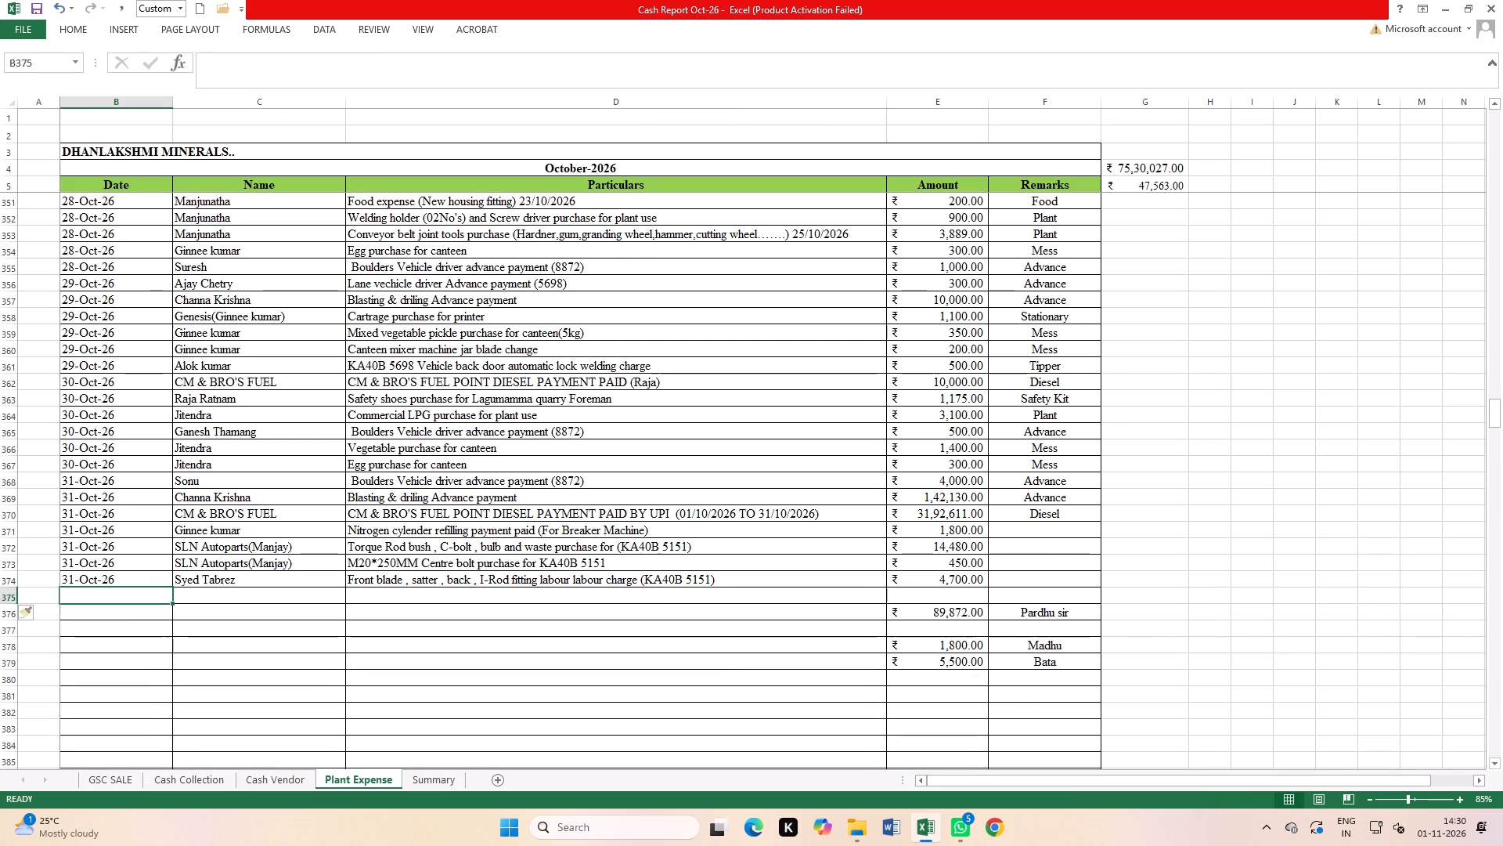
key("ctrl+d")
Enter Manjay in the Name column of row 375.
left_click(200, 594)
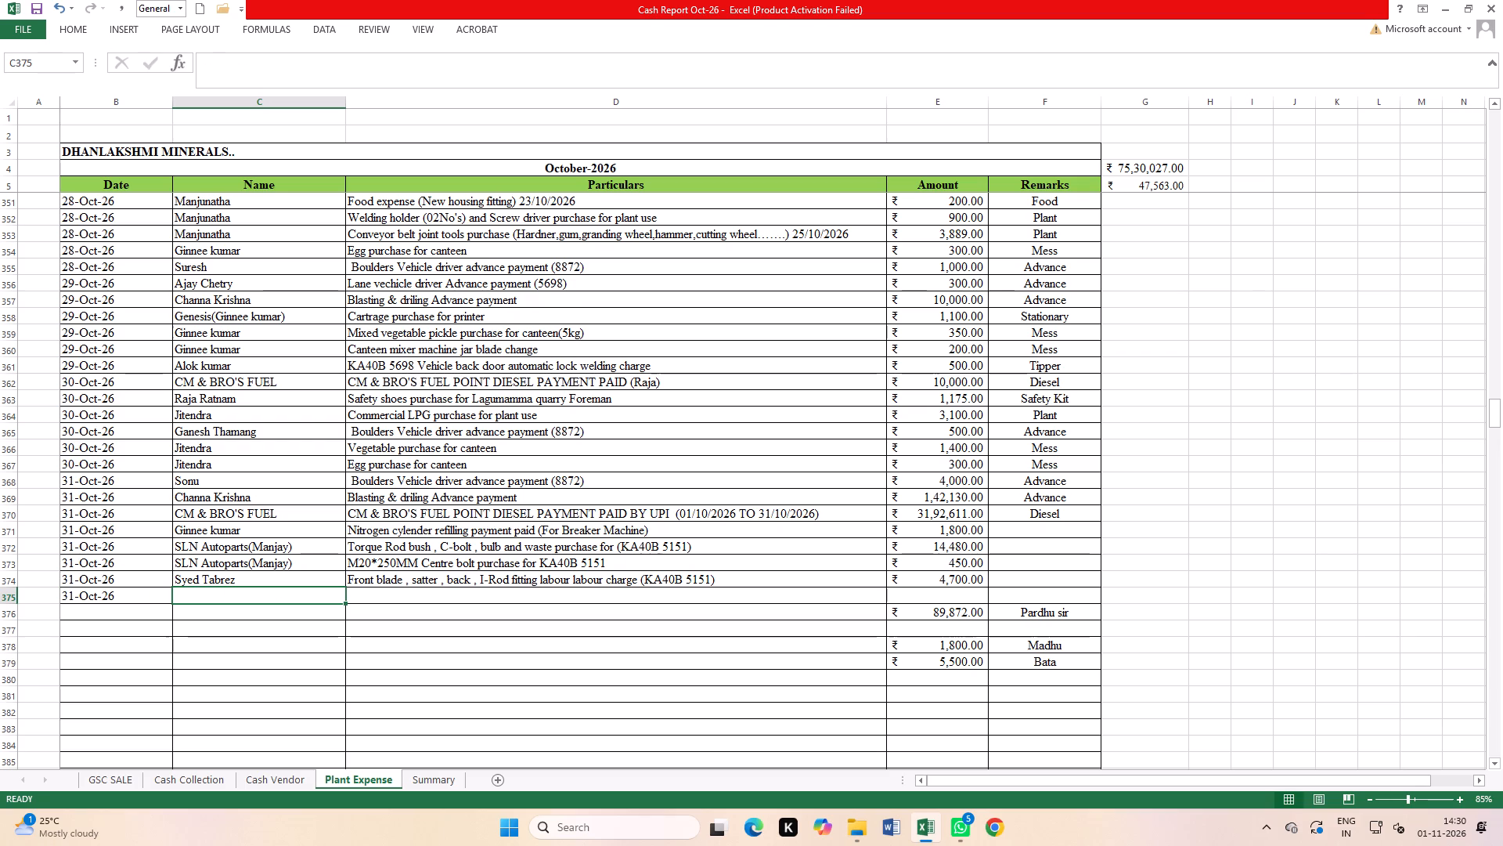
key("BackSpace")
key("BackSpace")
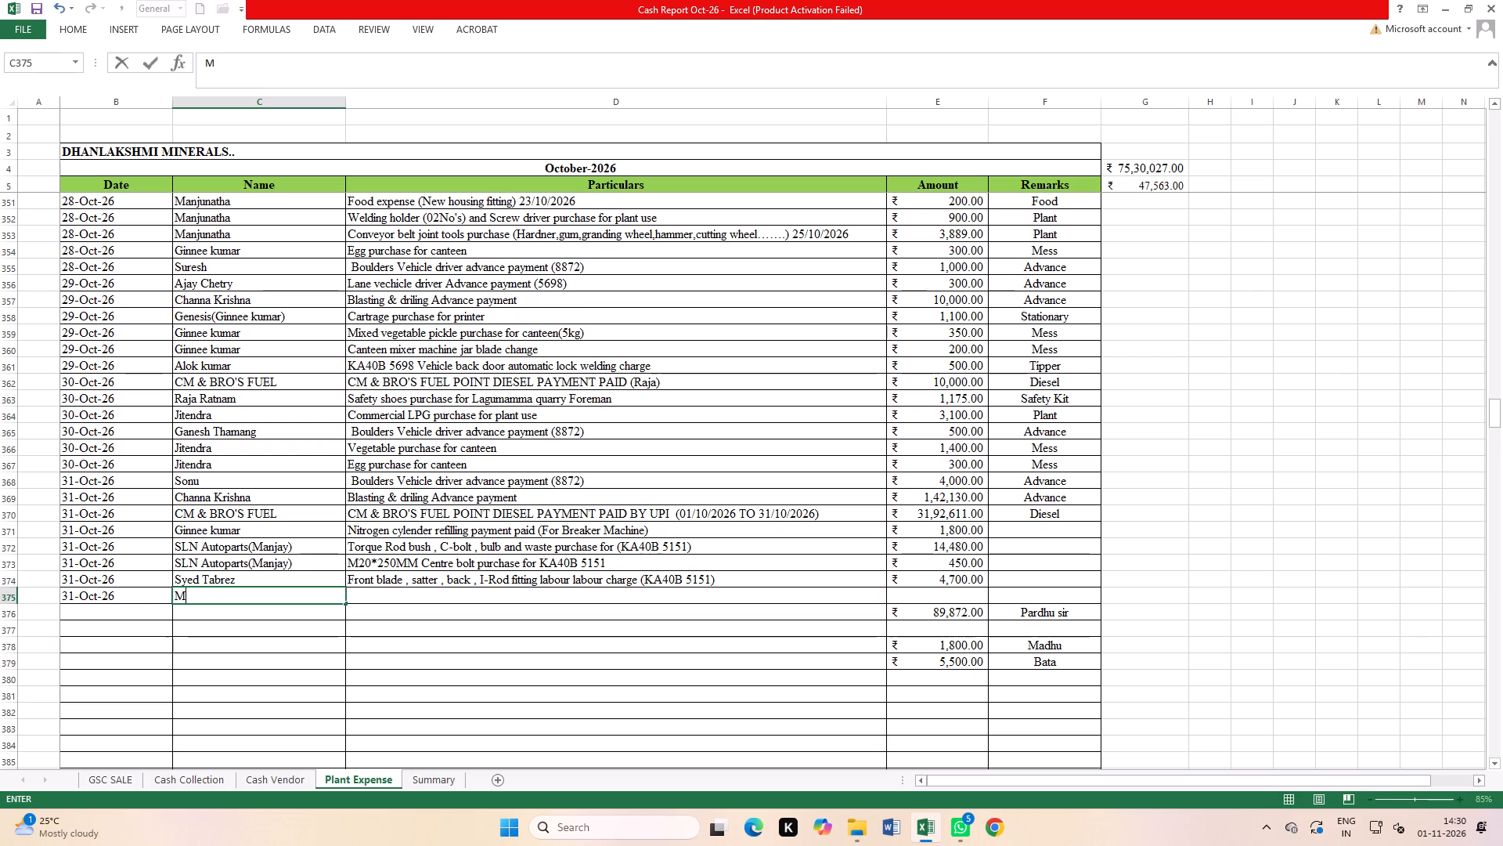
type("anjay")
key("Right")
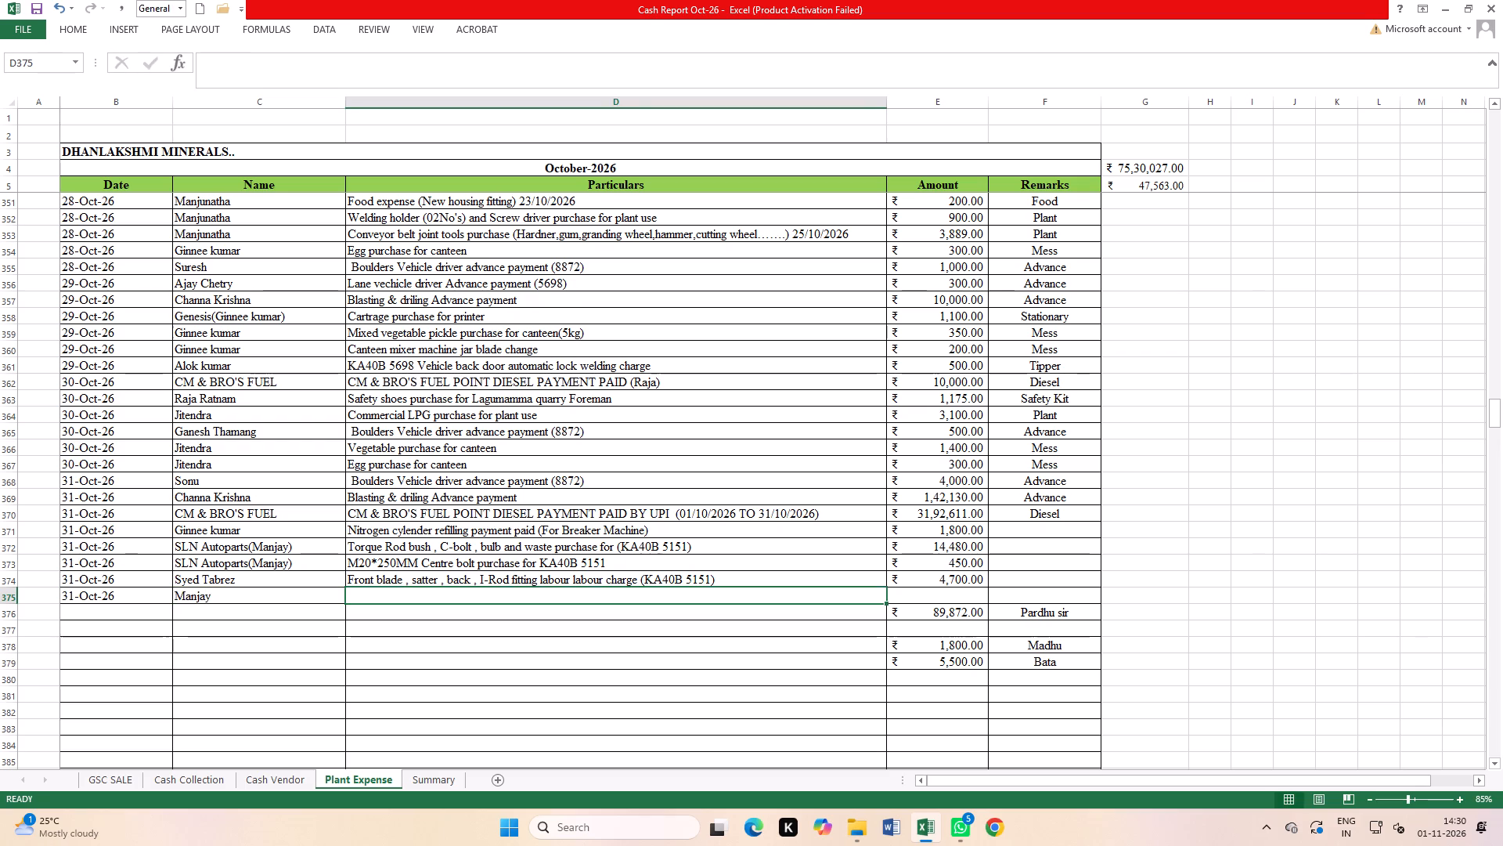
Start the particulars in row 375 with "Food expense (Manjay and driver)".
key("f")
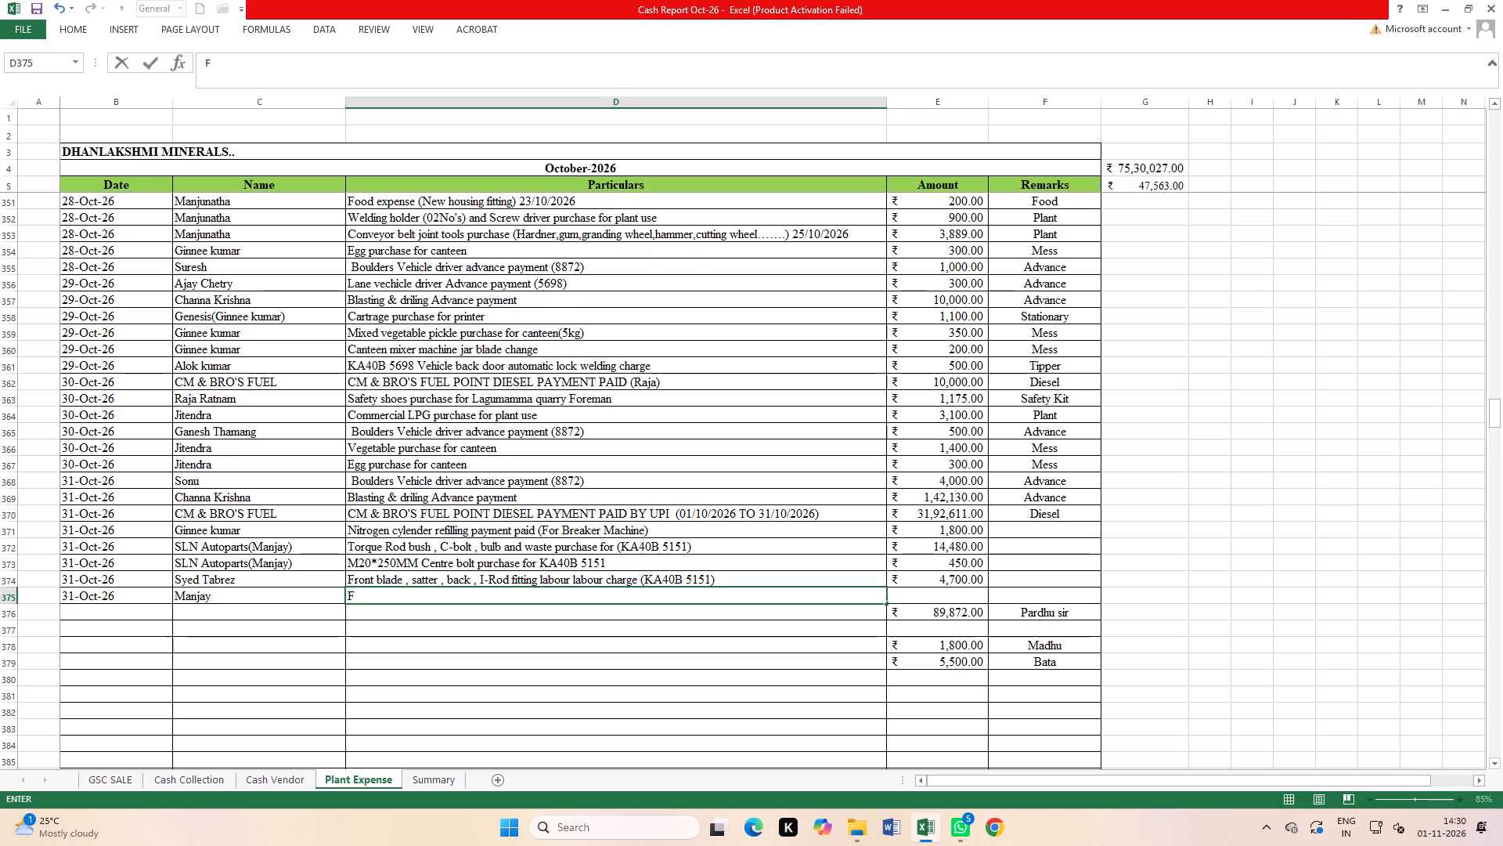
type("oo")
type("d")
key("space")
type("xe")
key("BackSpace")
key("BackSpace")
type("ex")
type("pense")
key("space")
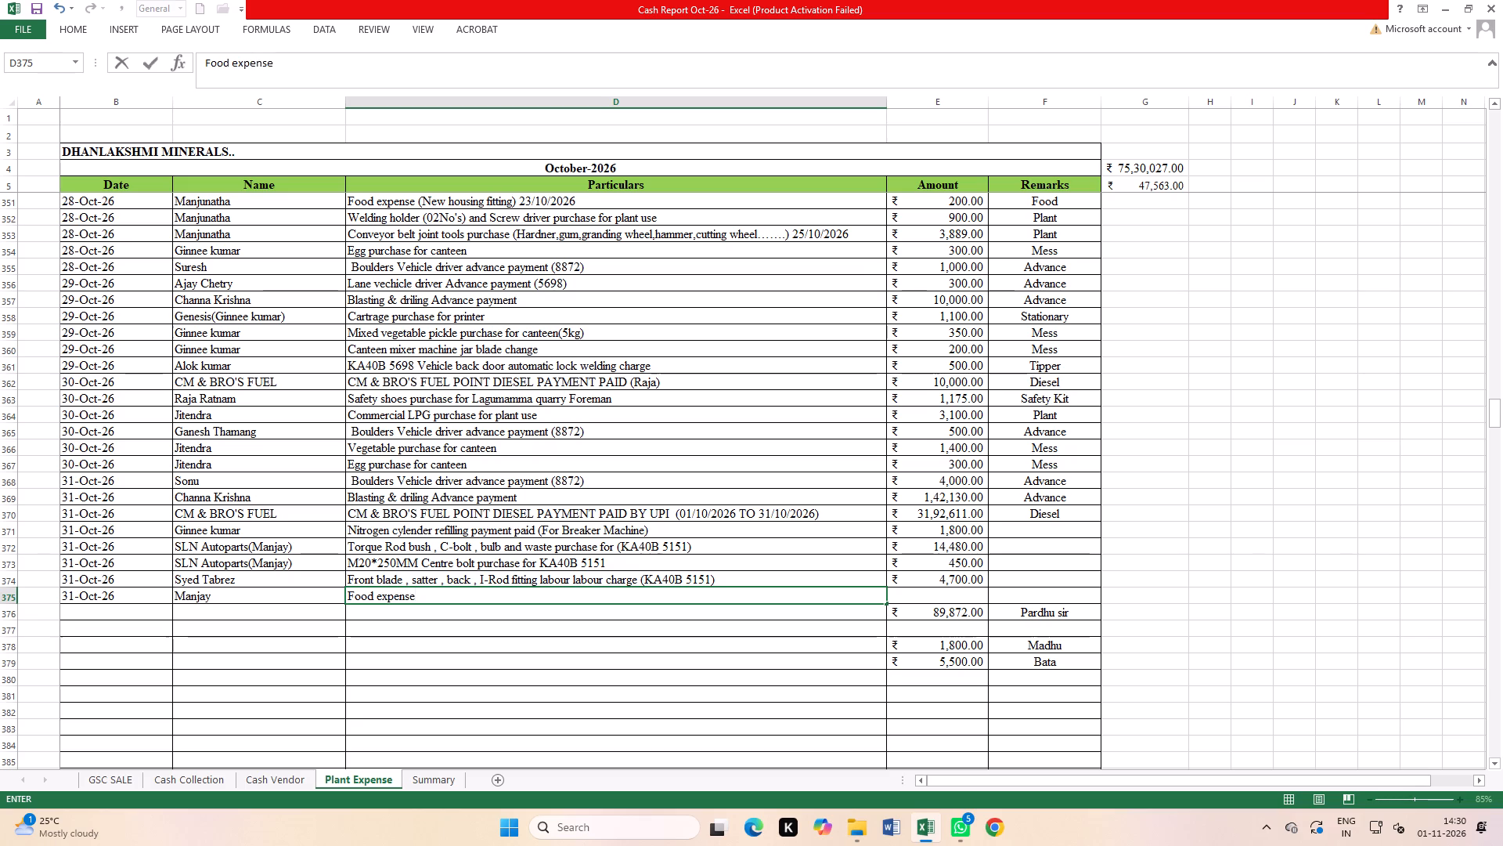
key("shift+parenleft")
type("anjay and")
key("space")
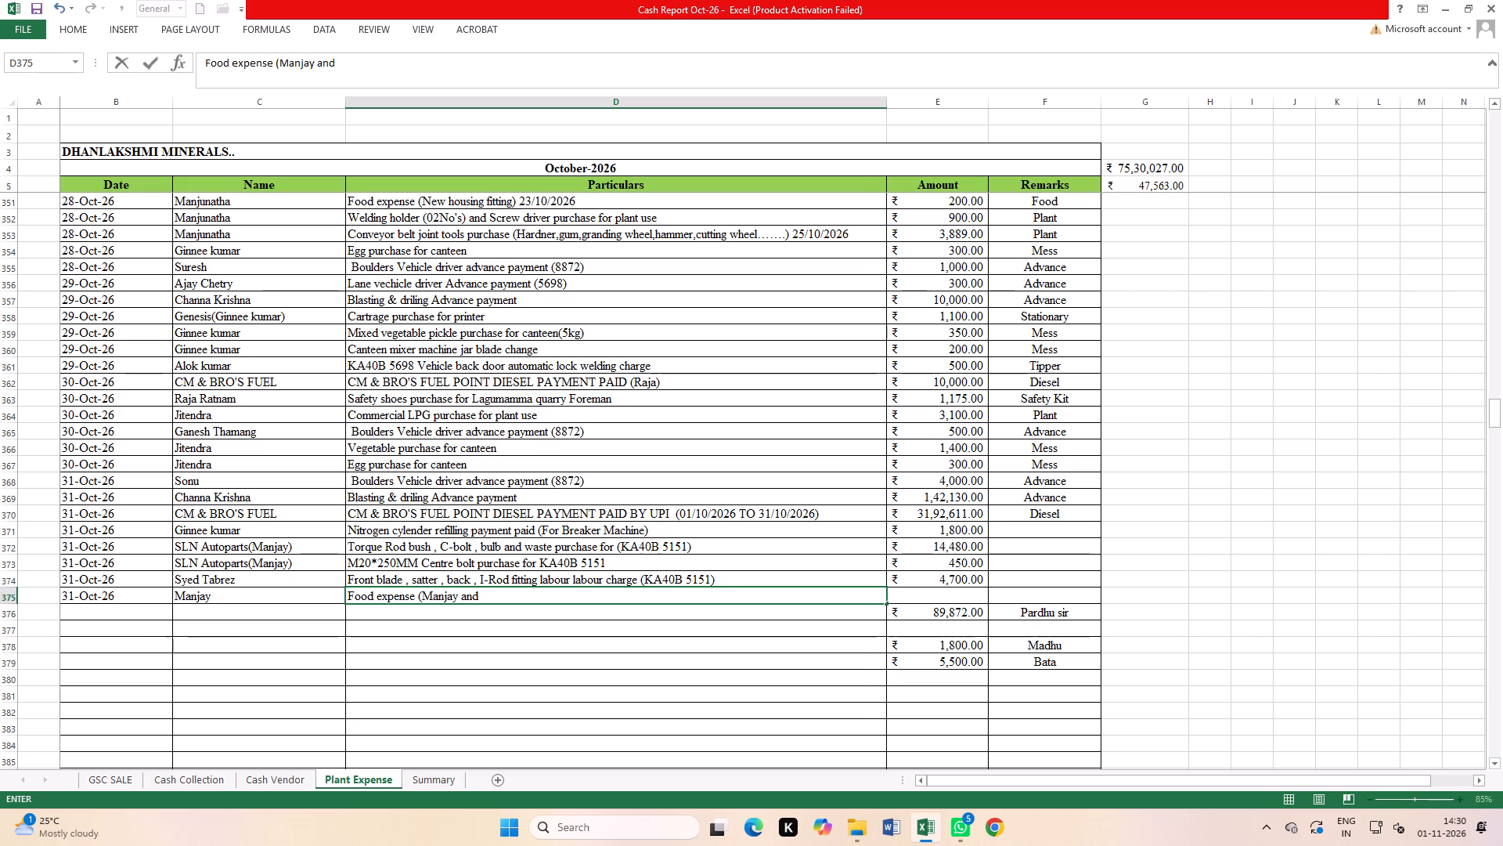
type("driver")
key("shift+parenright")
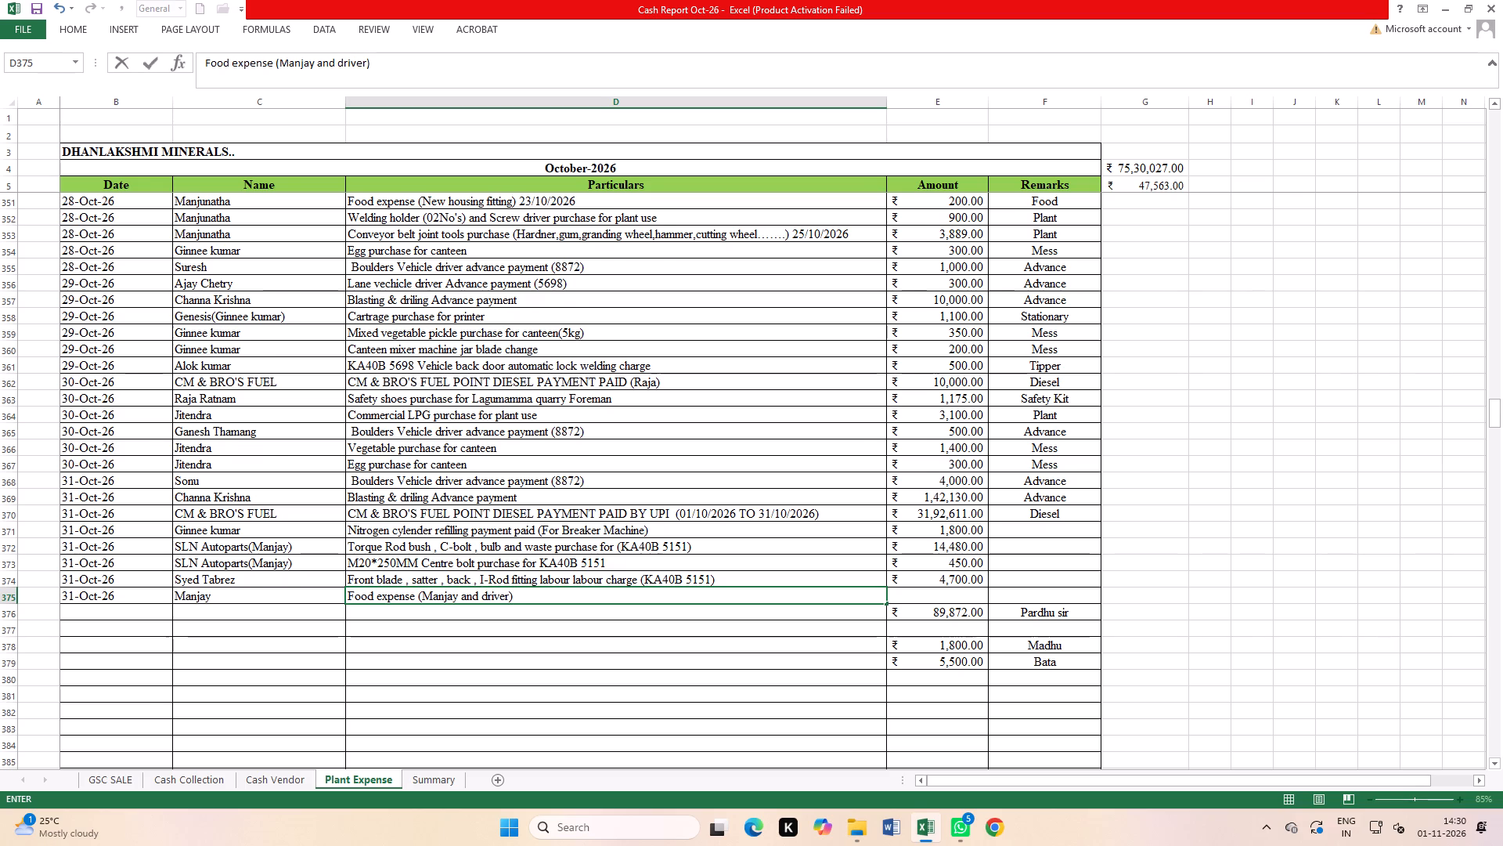
scroll(200, 594, "up", 1)
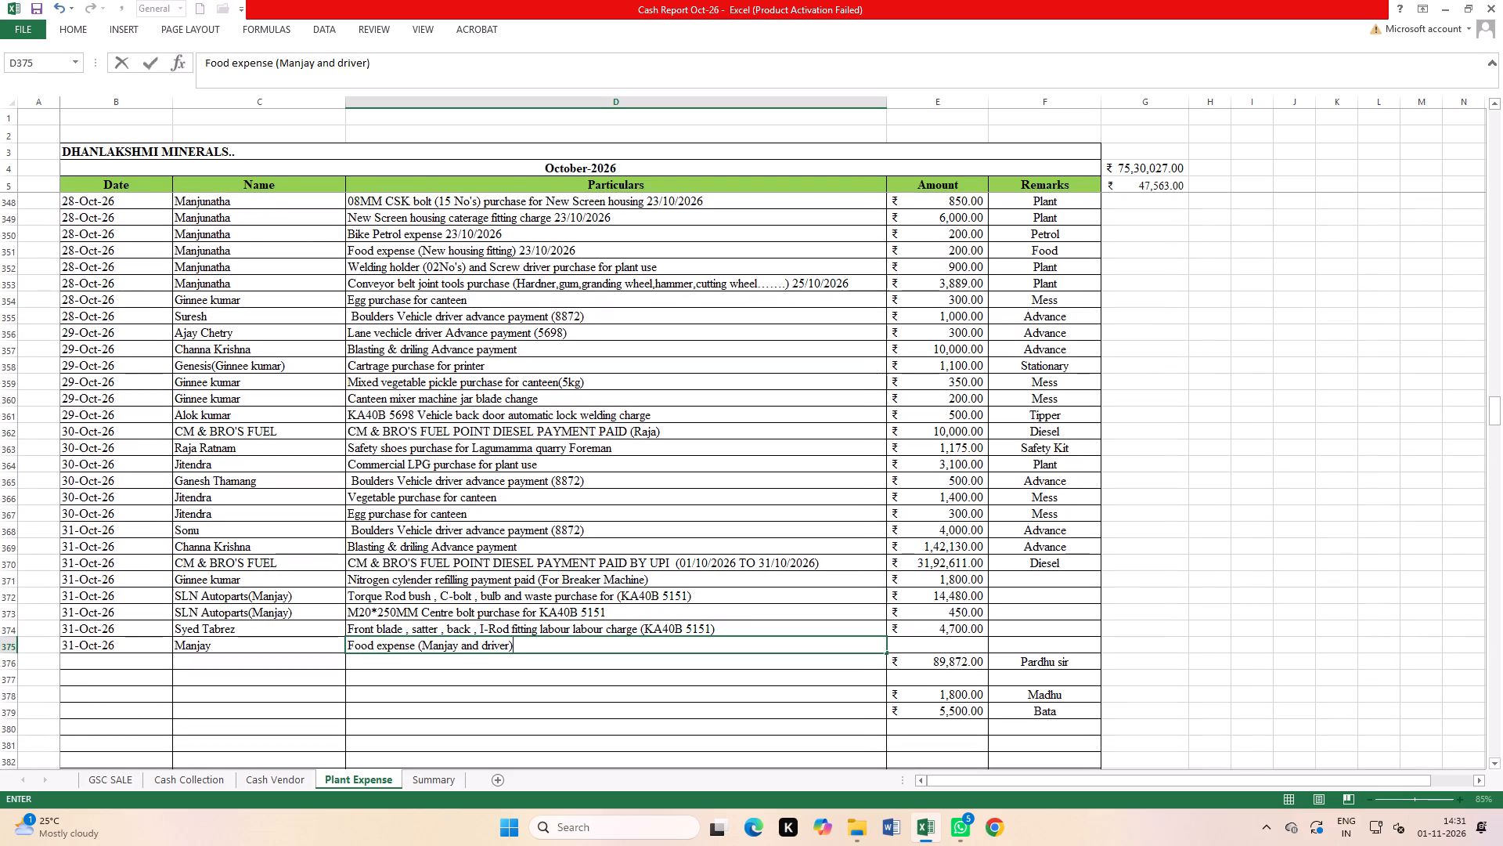
key("space")
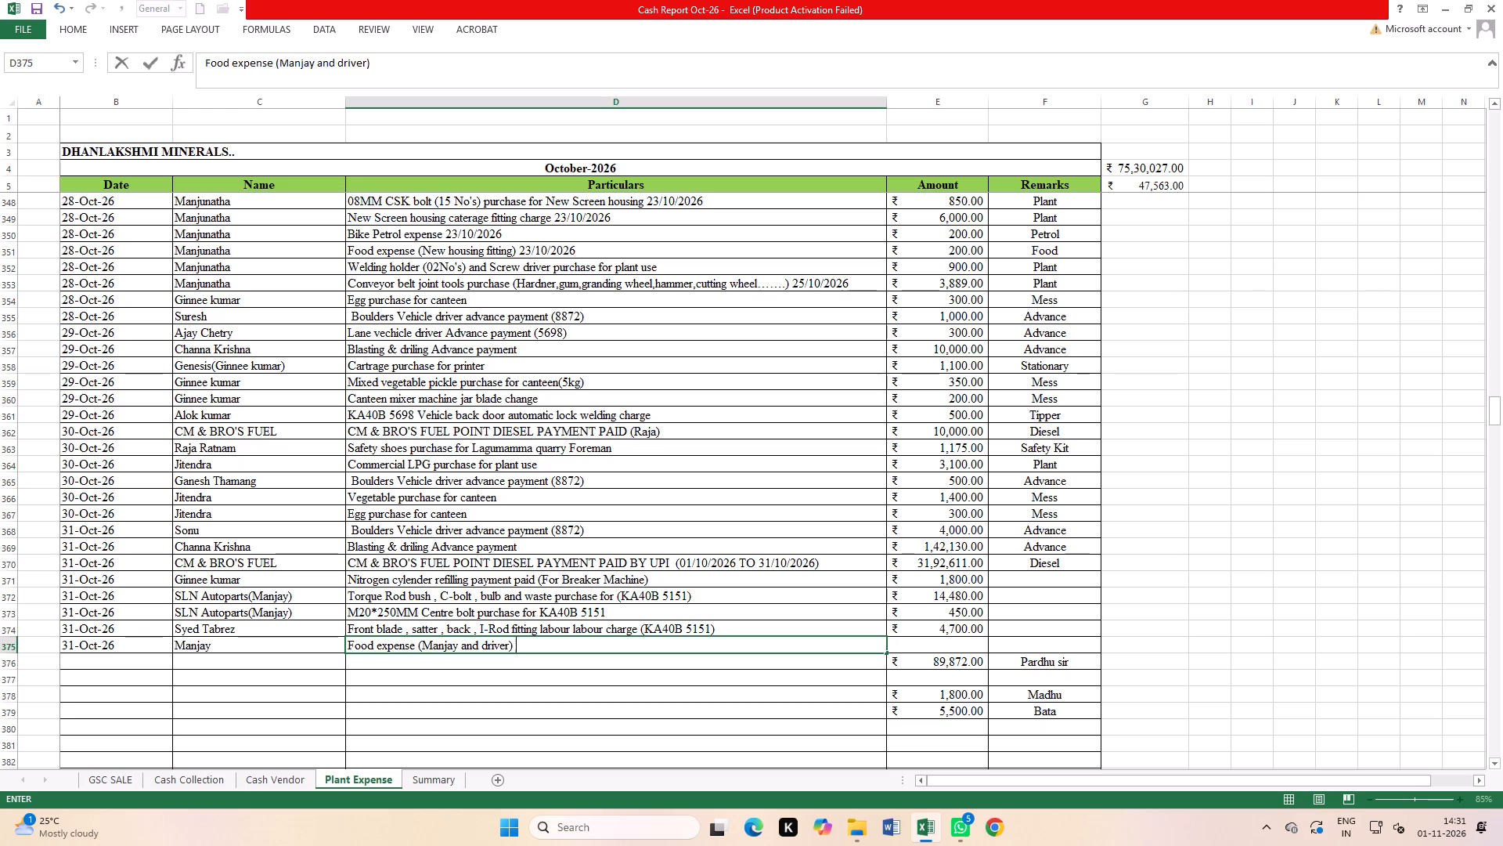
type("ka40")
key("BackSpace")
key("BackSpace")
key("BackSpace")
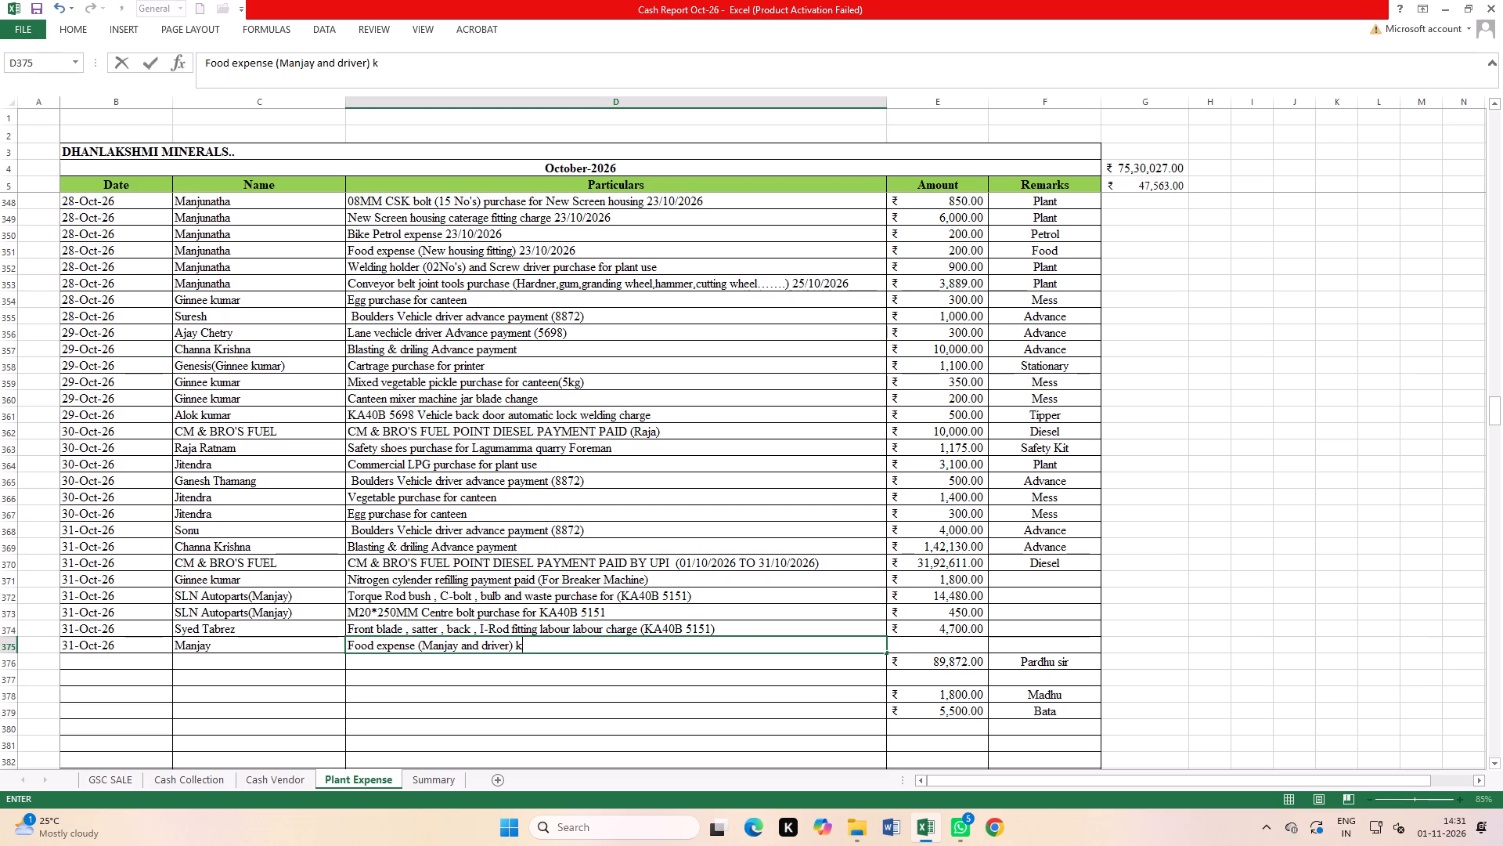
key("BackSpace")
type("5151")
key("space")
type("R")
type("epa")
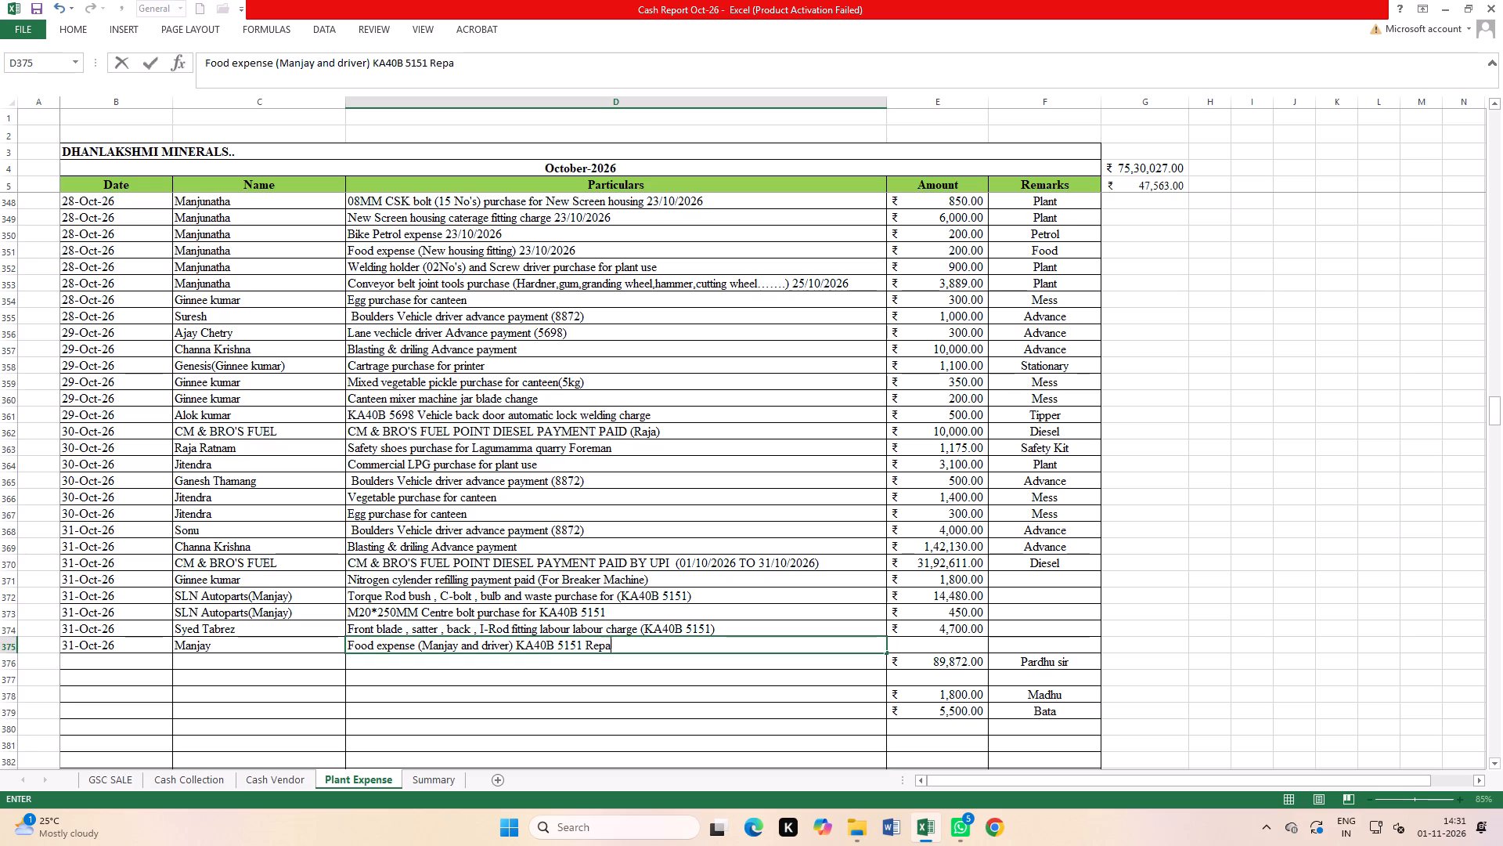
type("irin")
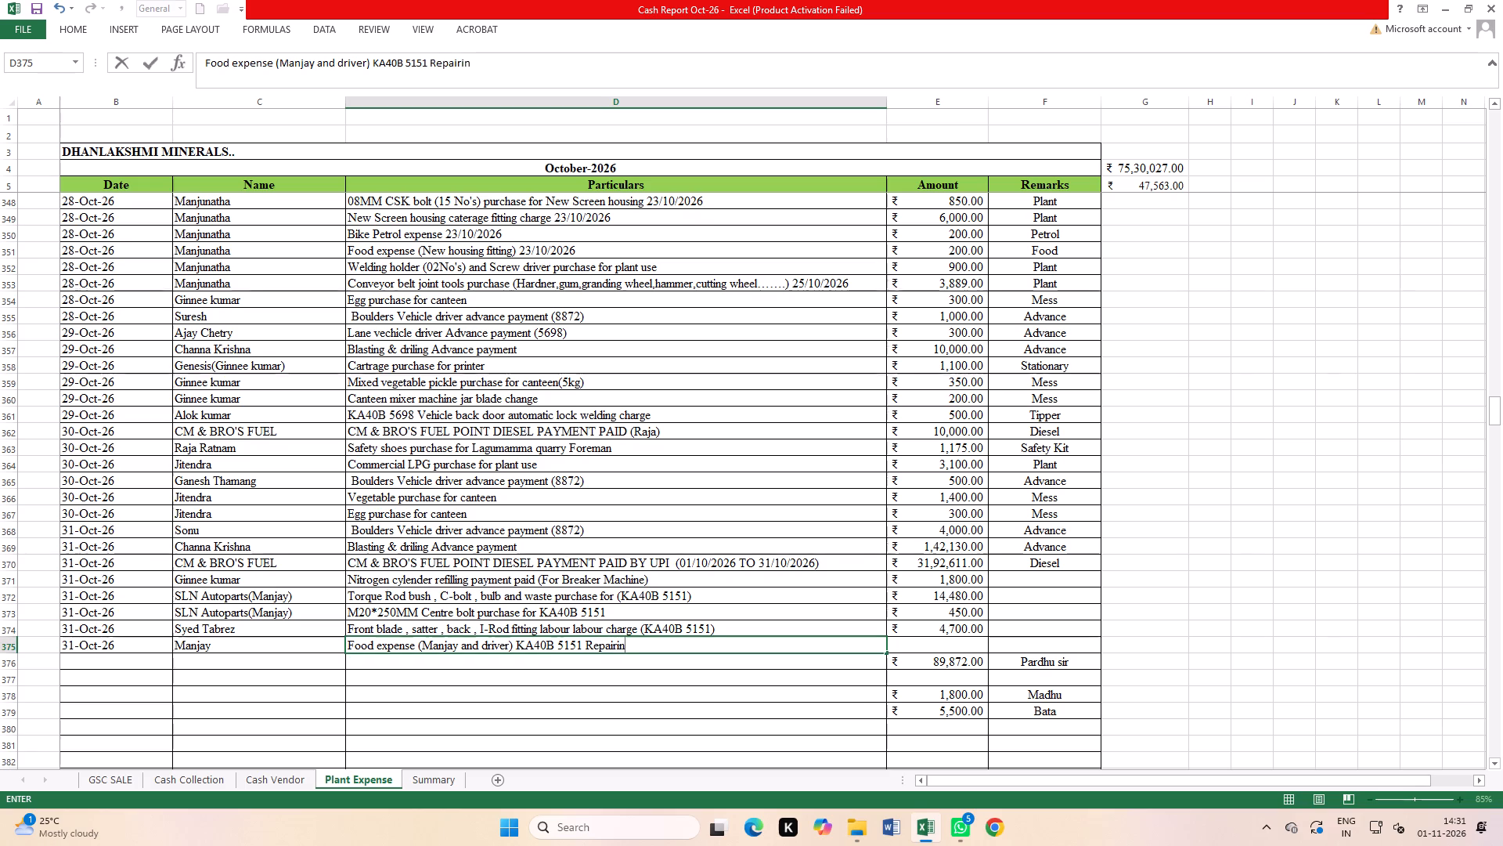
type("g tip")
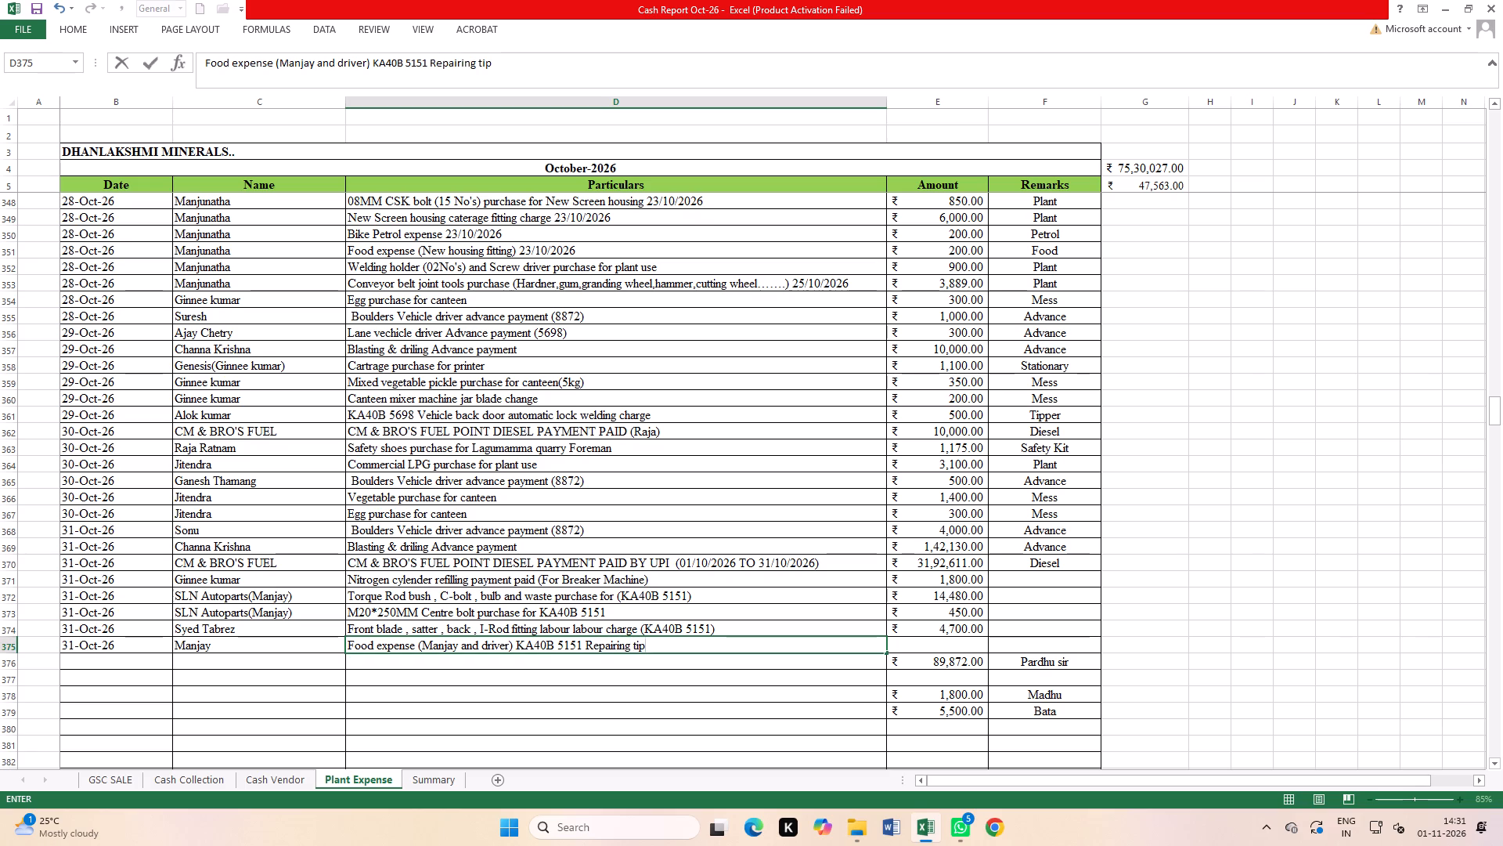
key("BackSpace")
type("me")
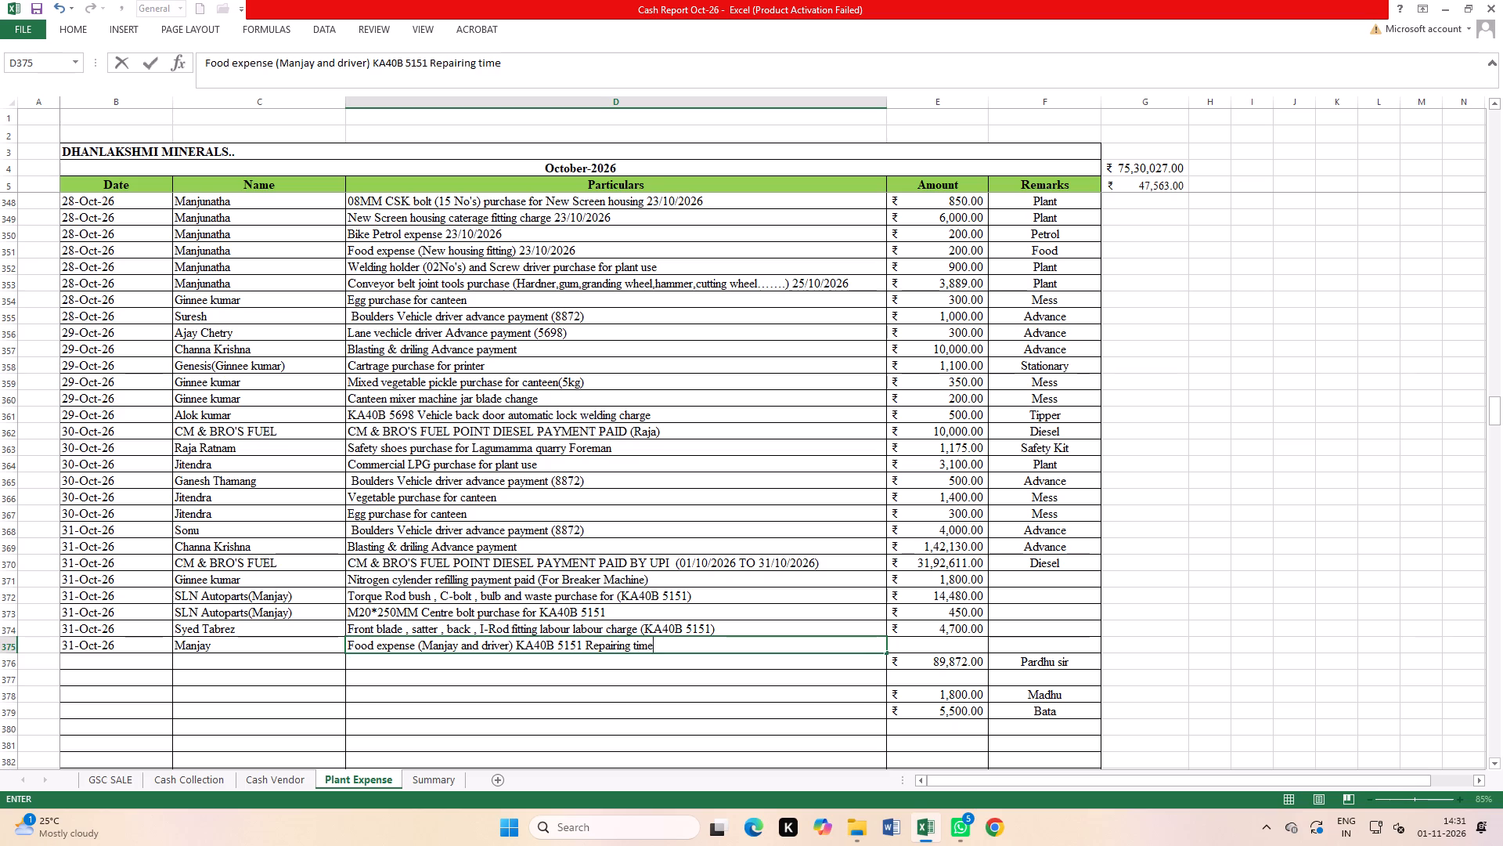
left_click(753, 712)
Enter 200 as the amount for the food expense in row 375.
left_click(925, 645)
type("200")
key("Return")
left_click(1206, 624)
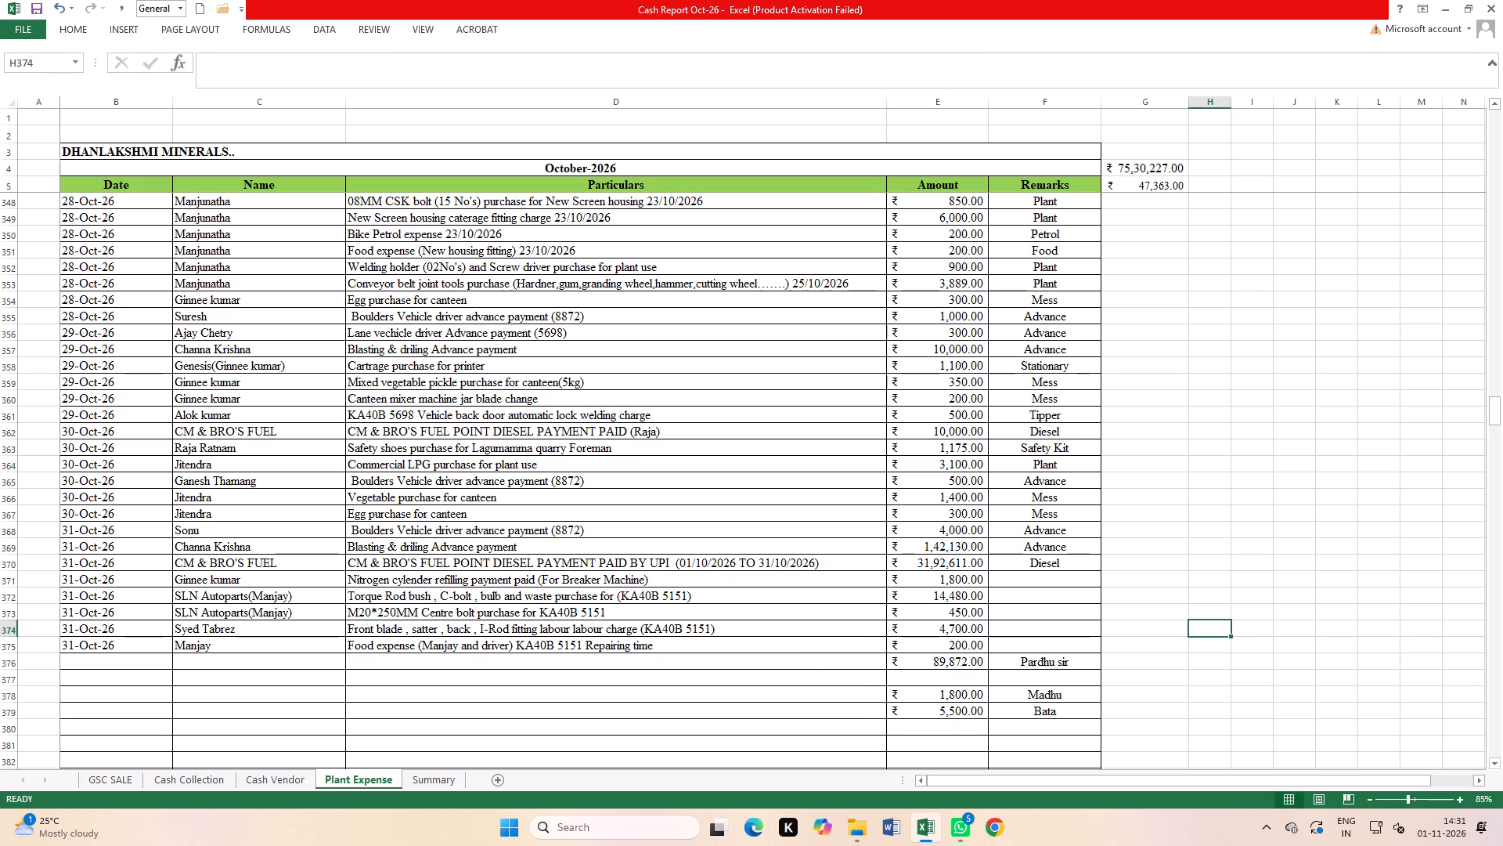
Save the Cash Report Oct-26 workbook.
double_click(38, 7)
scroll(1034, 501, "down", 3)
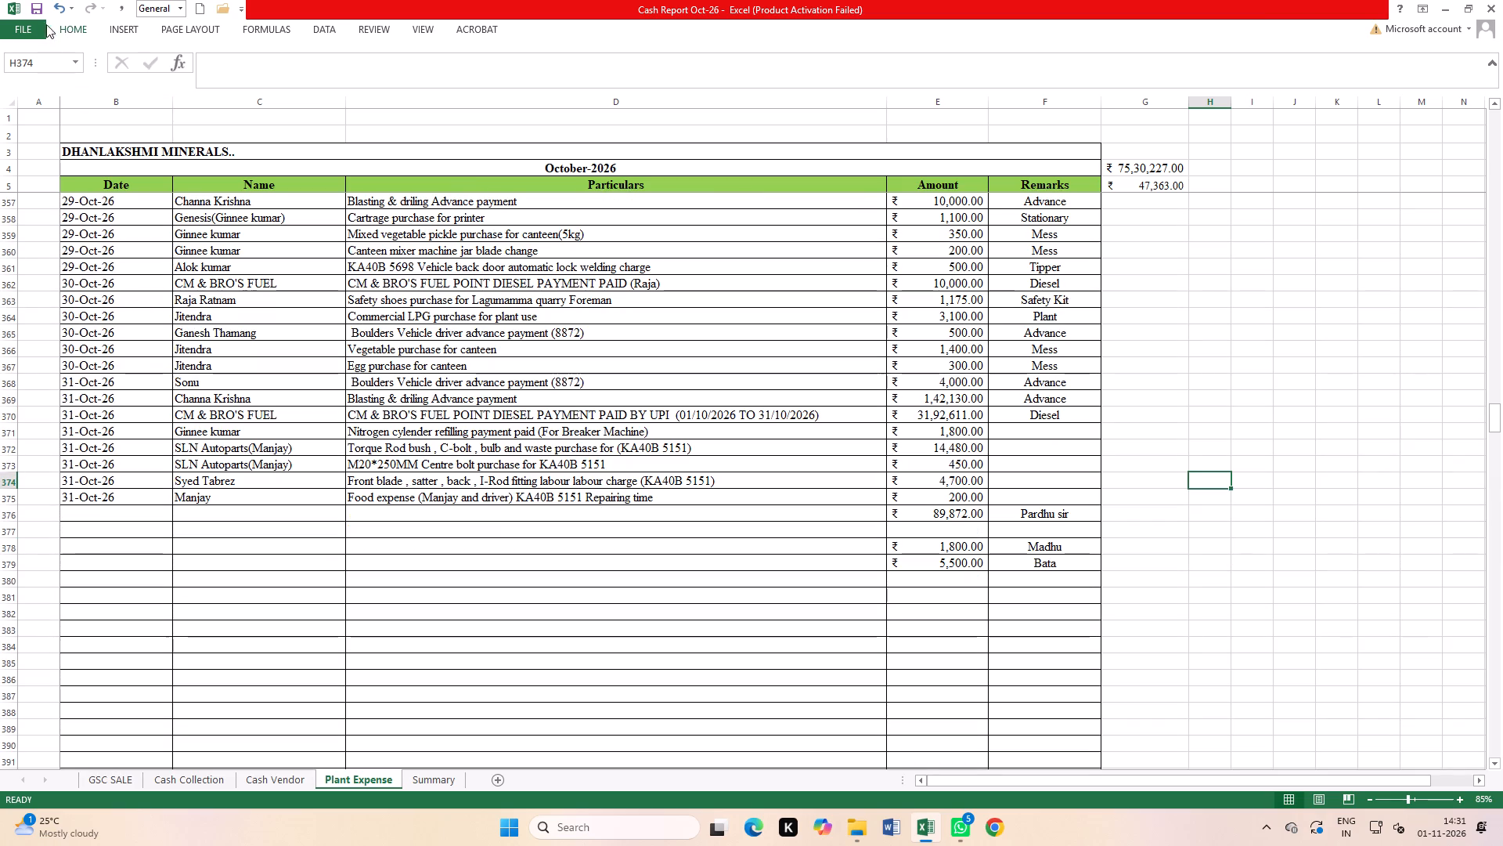
Save the Cash Report Oct-26 workbook again and close it.
triple_click(33, 9)
left_click(1502, 8)
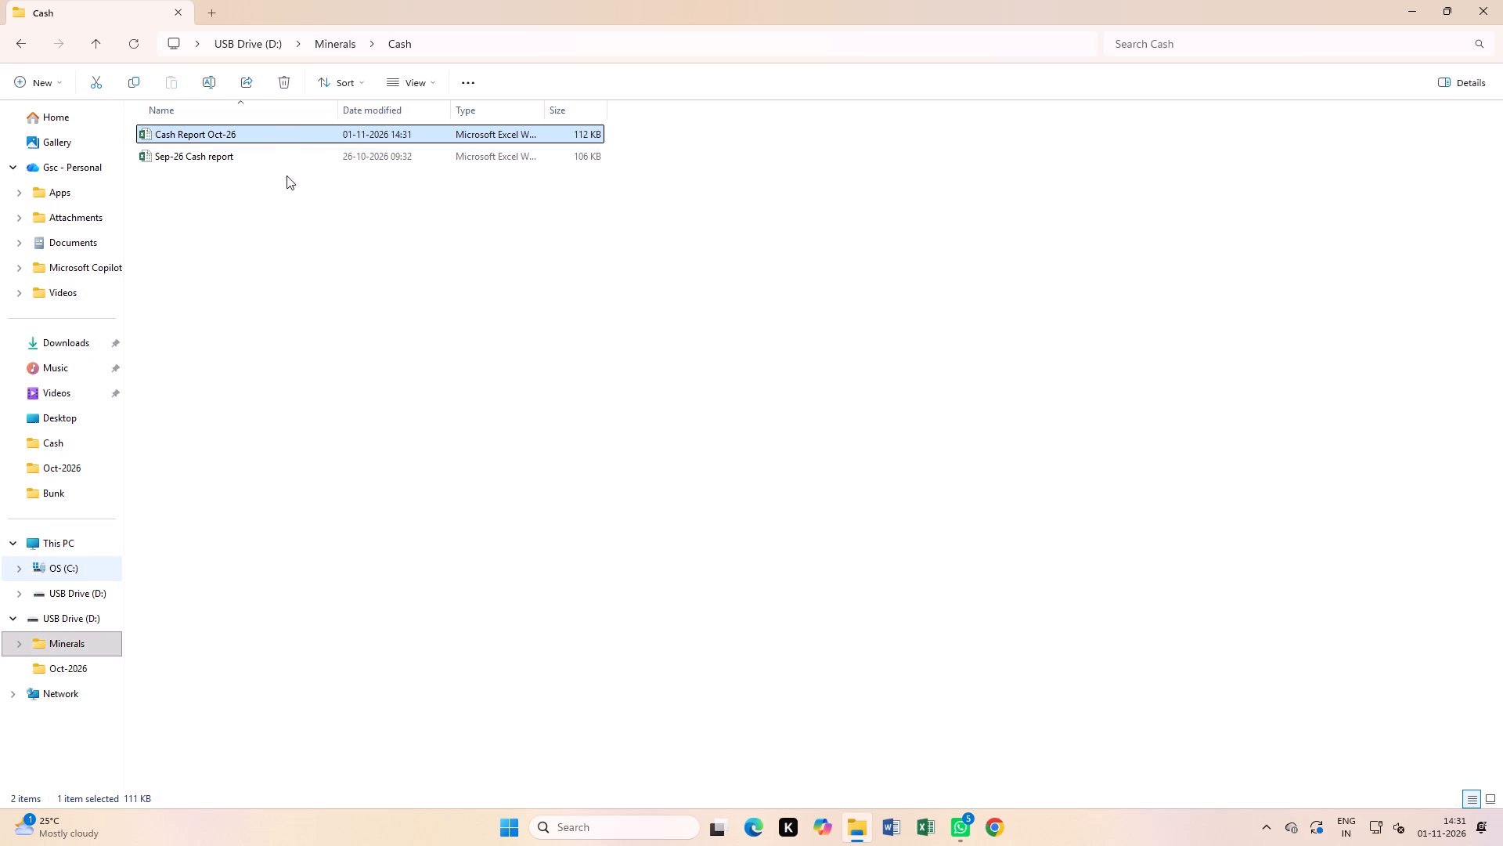
Reopen the Cash Report Oct-26 workbook from the Cash folder in File Explorer and dismiss the startup notice.
double_click(274, 131)
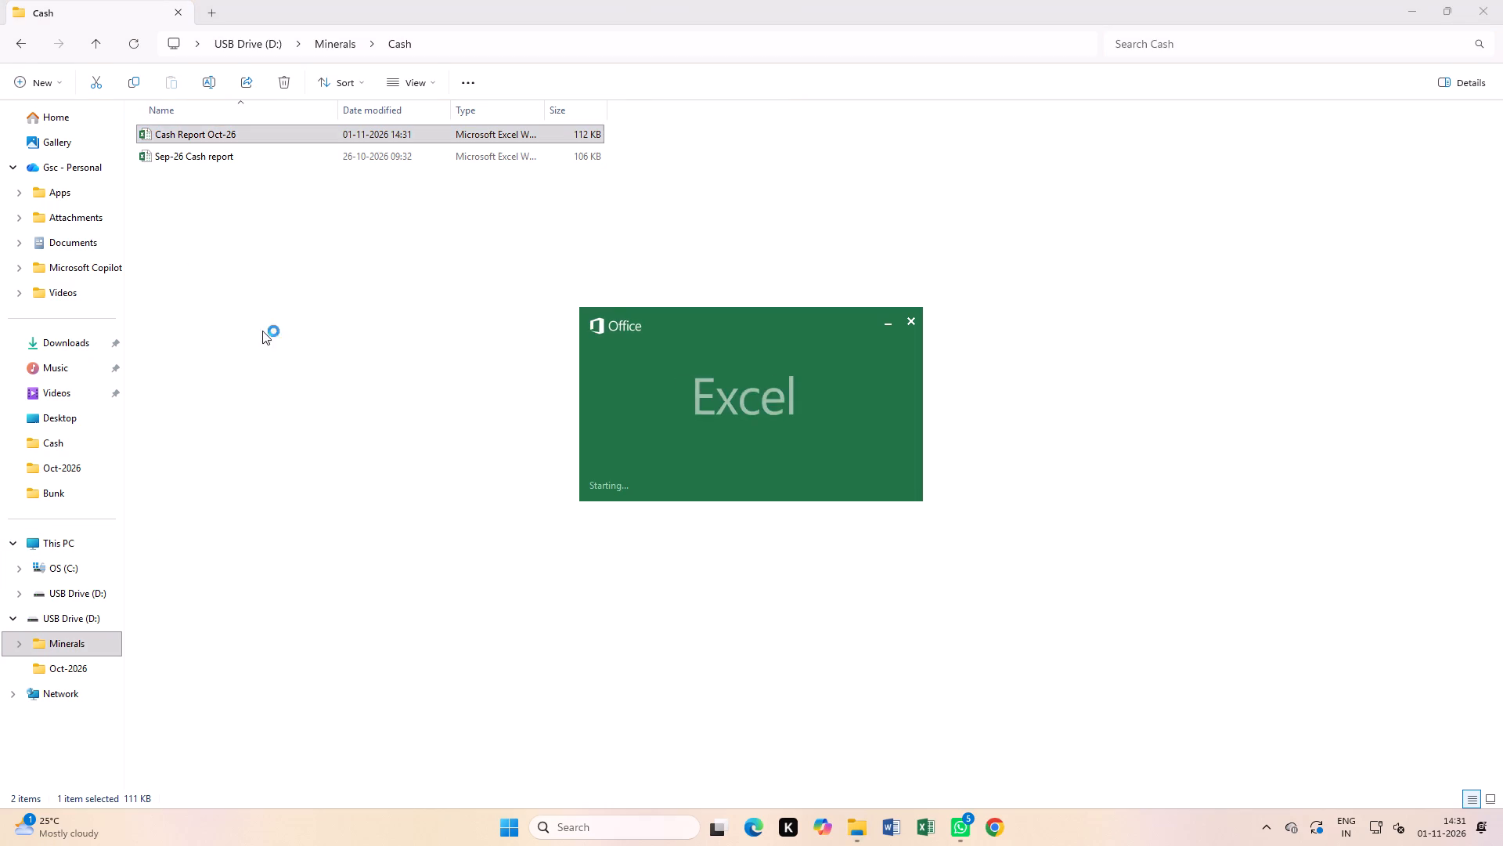
left_click(771, 457)
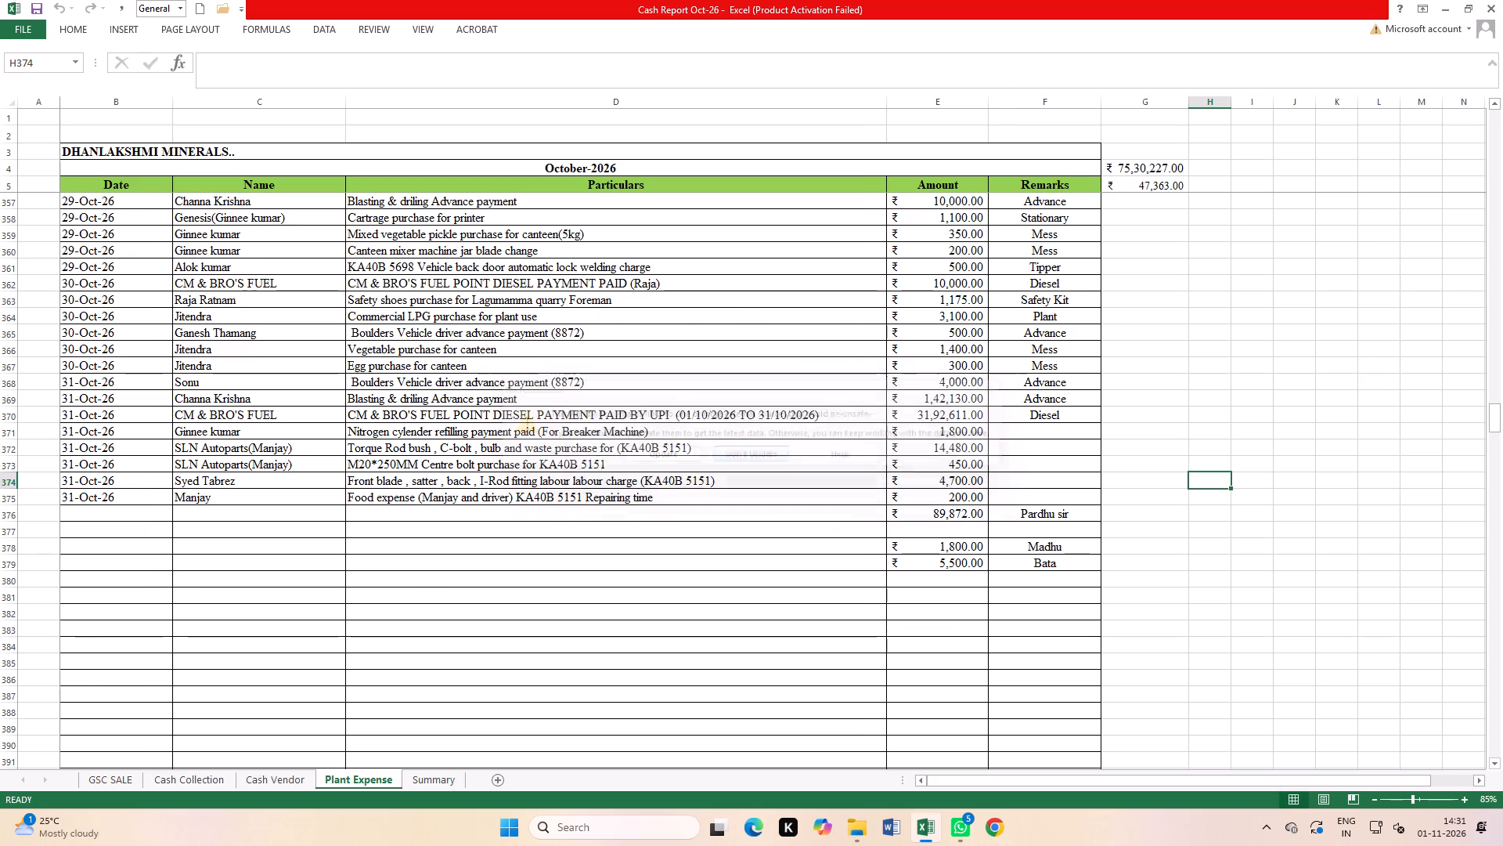
left_click(925, 237)
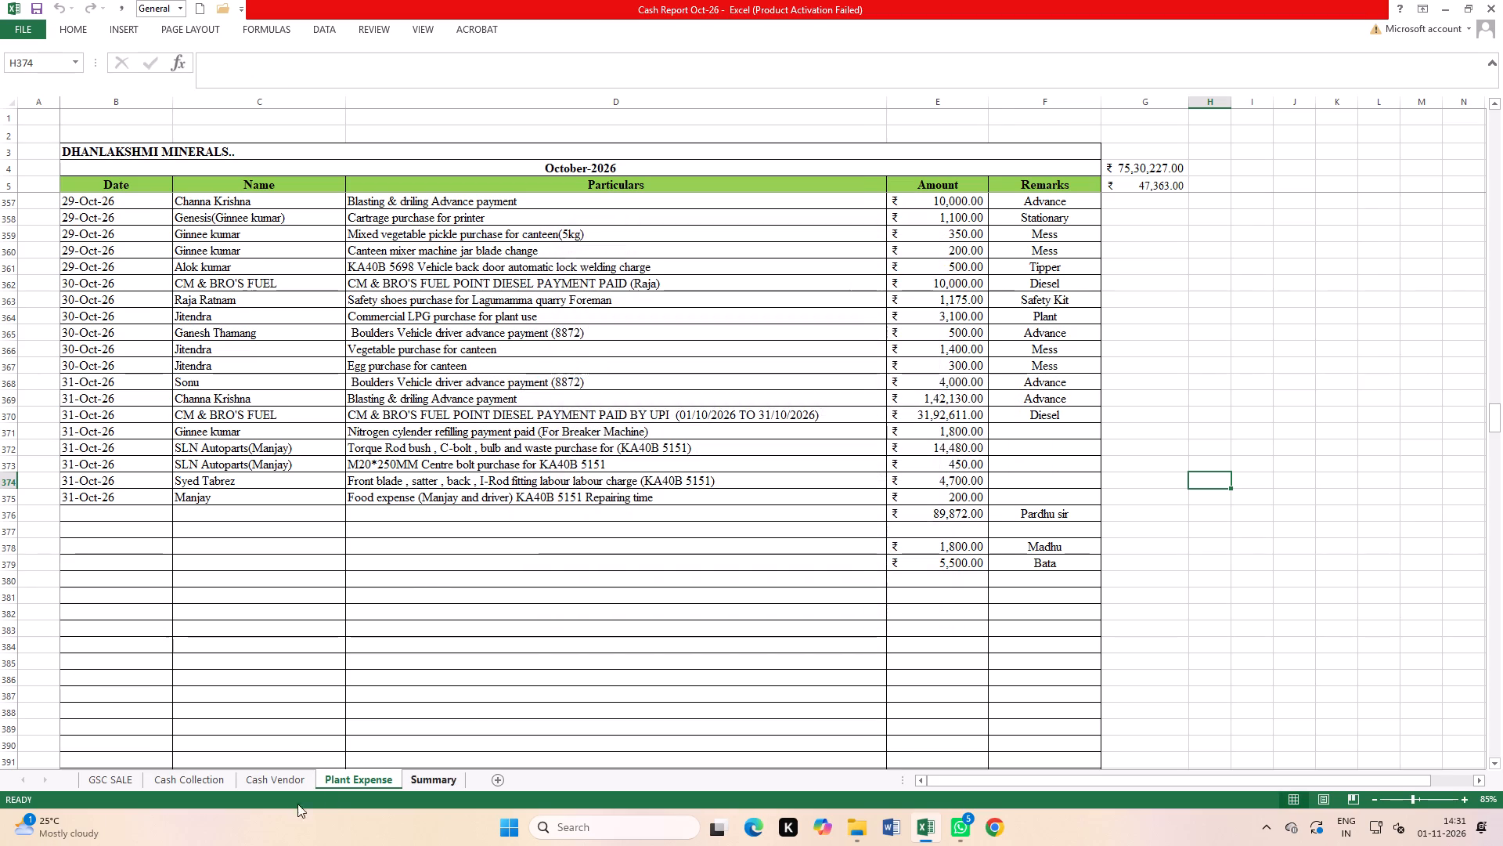
Open the Cash Report Nov-26 workbook from the Oct-2026 folder on USB Drive (D:) and dismiss the startup notice.
left_click(857, 824)
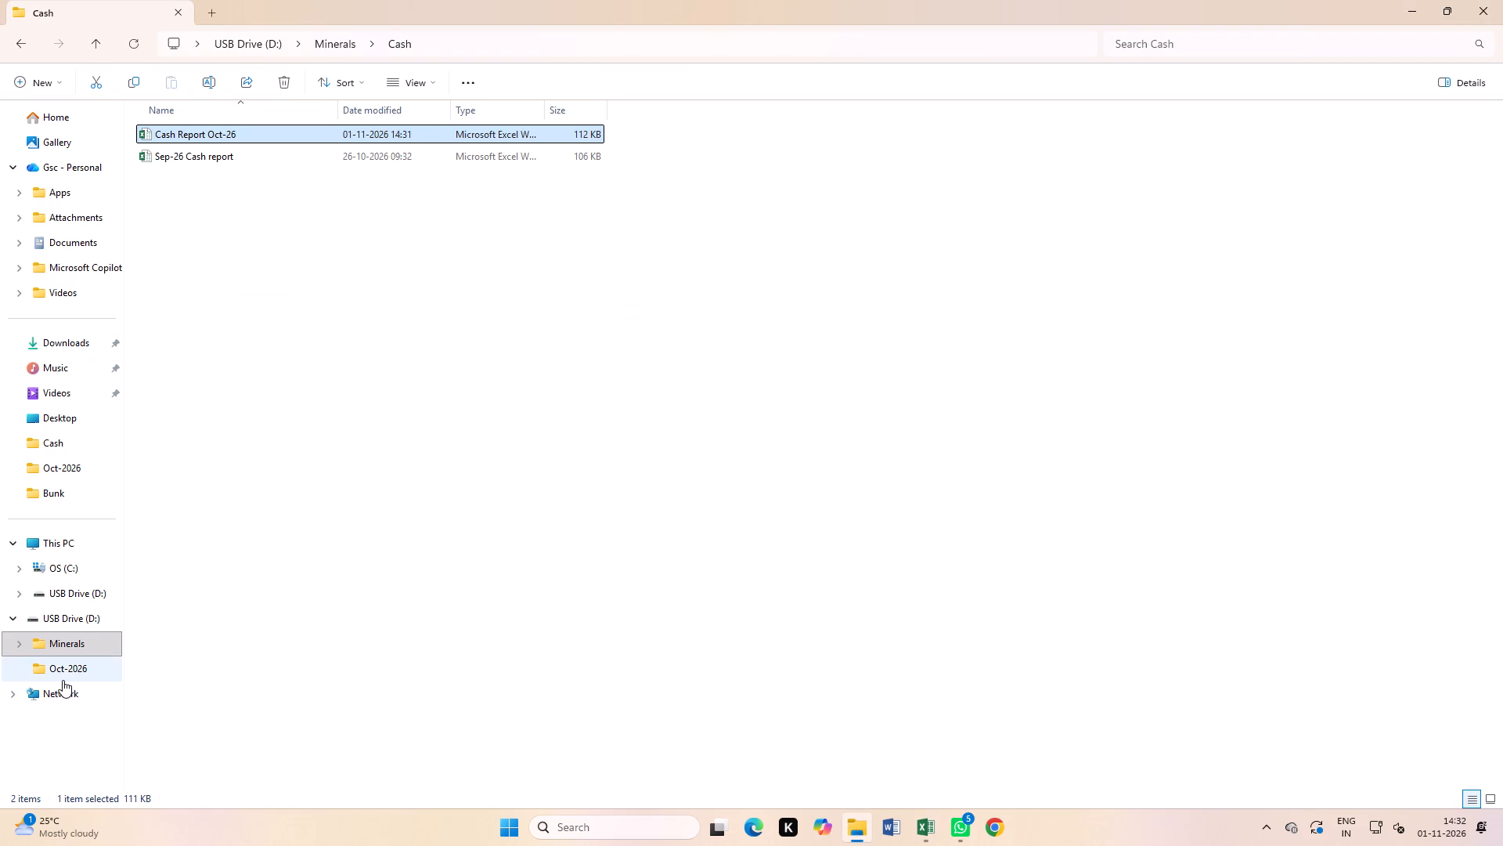
left_click(69, 667)
double_click(195, 135)
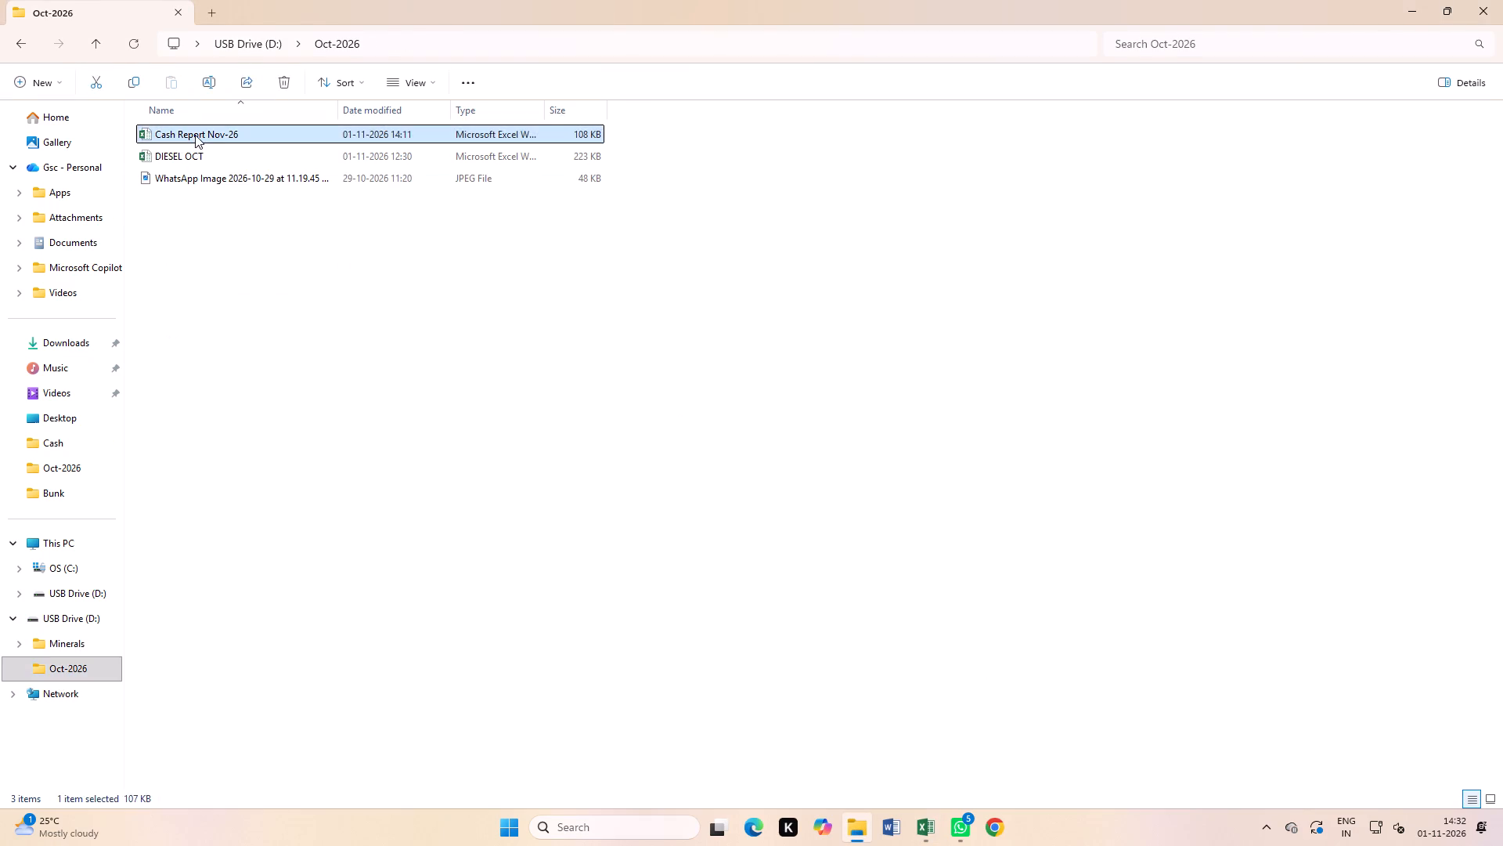
left_click(1002, 385)
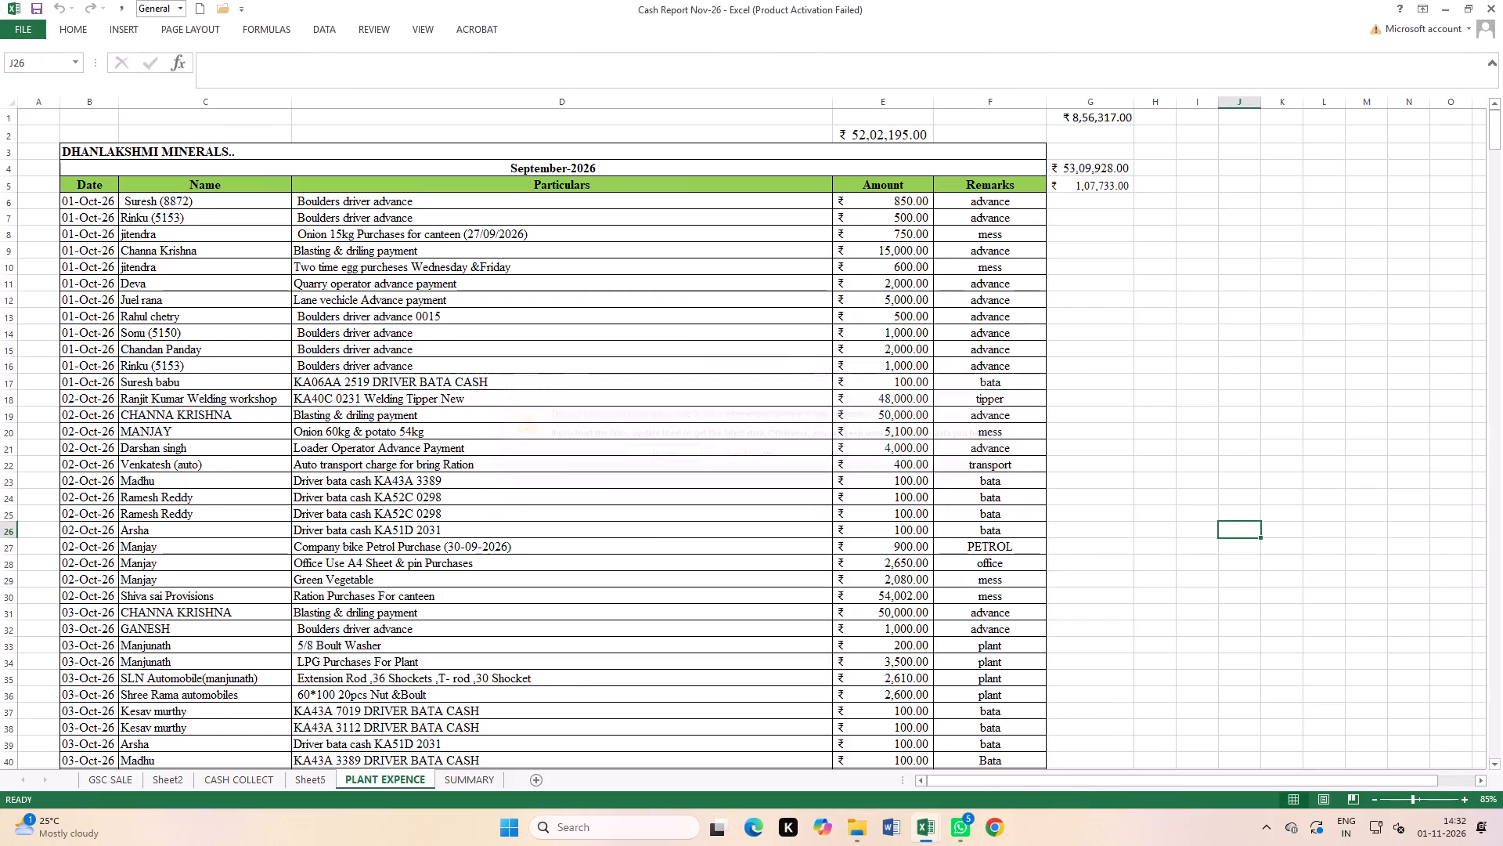
Switch to Google Chrome and open the bluedeck.in CRUSHER login page.
left_click(990, 819)
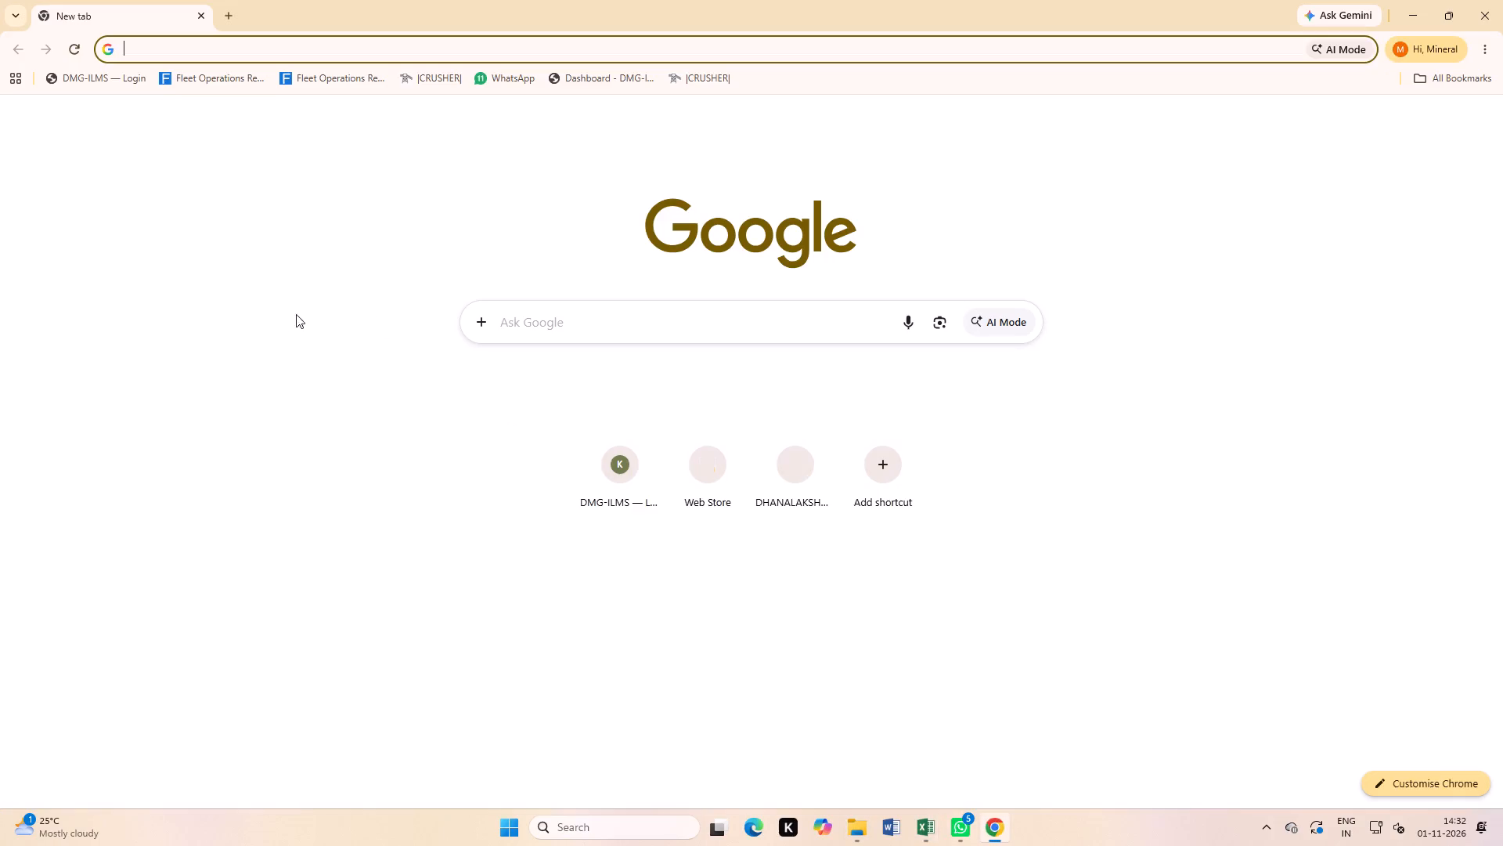
left_click(776, 476)
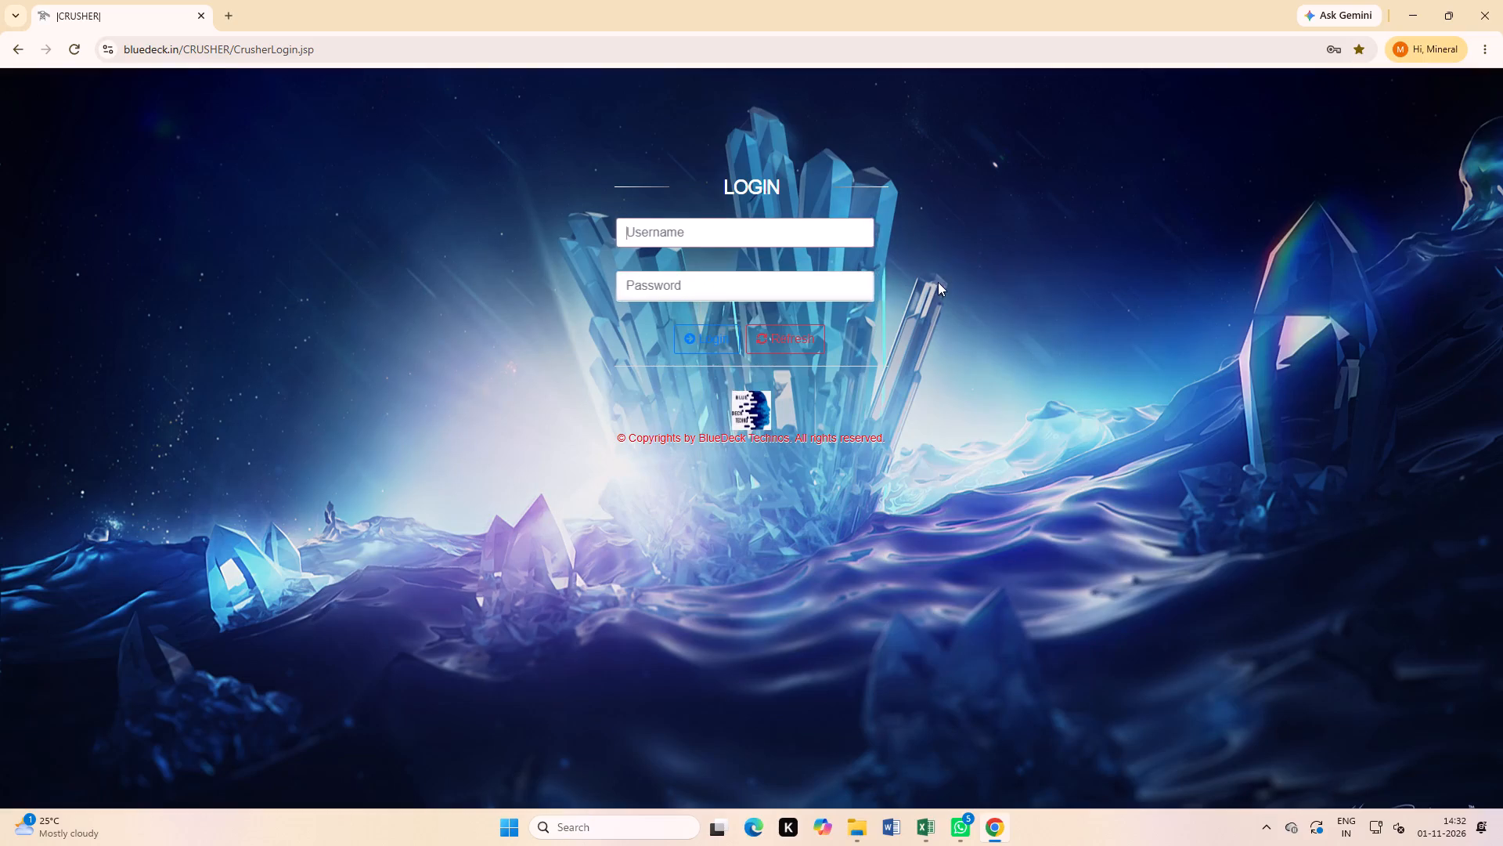
Fill in the CRUSHER login form with a saved account.
left_click(736, 232)
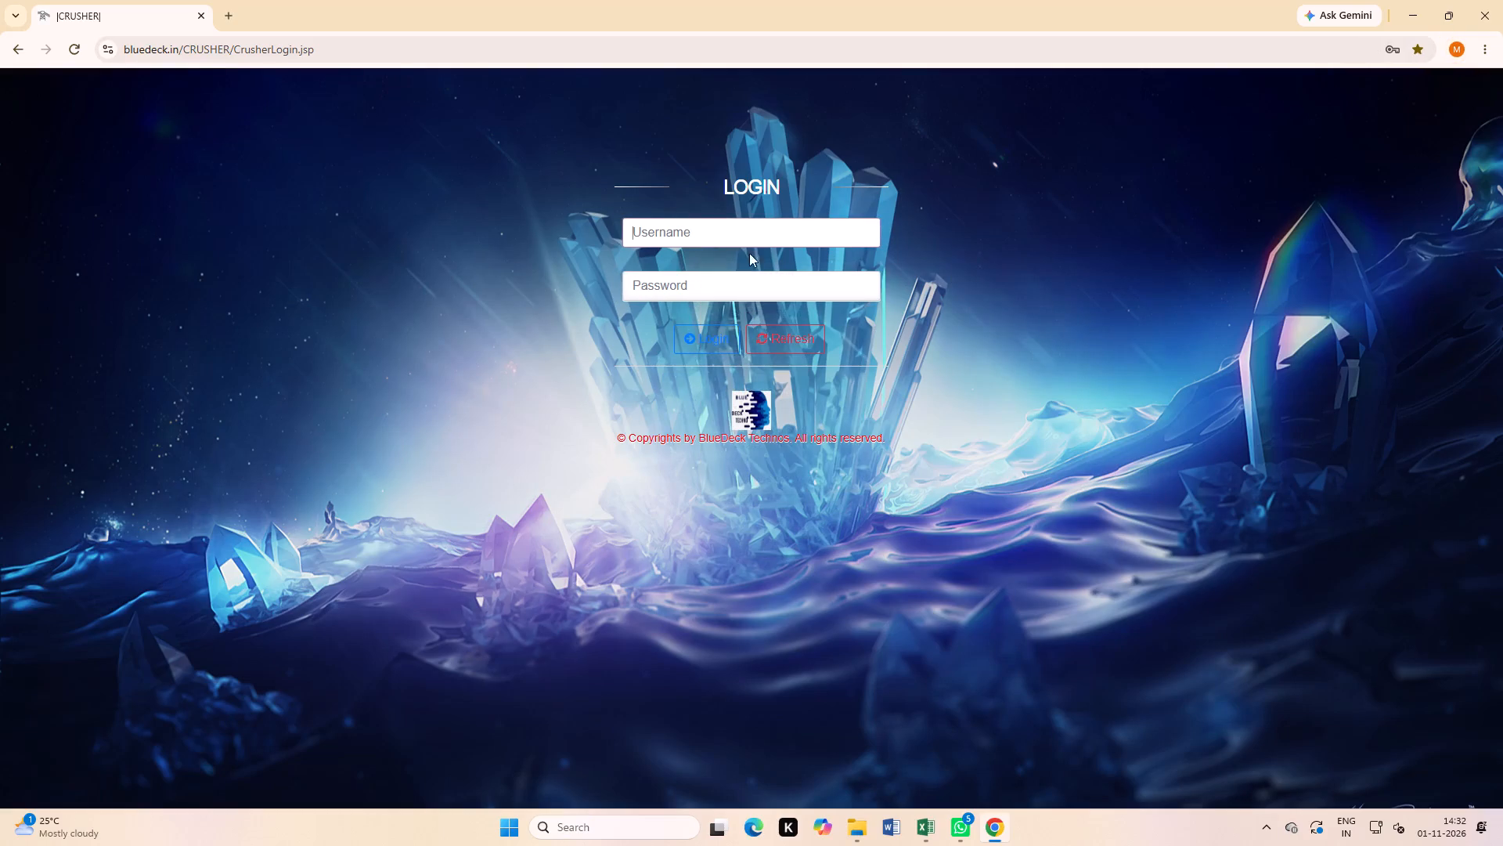
left_click(749, 240)
left_click(752, 320)
left_click(755, 244)
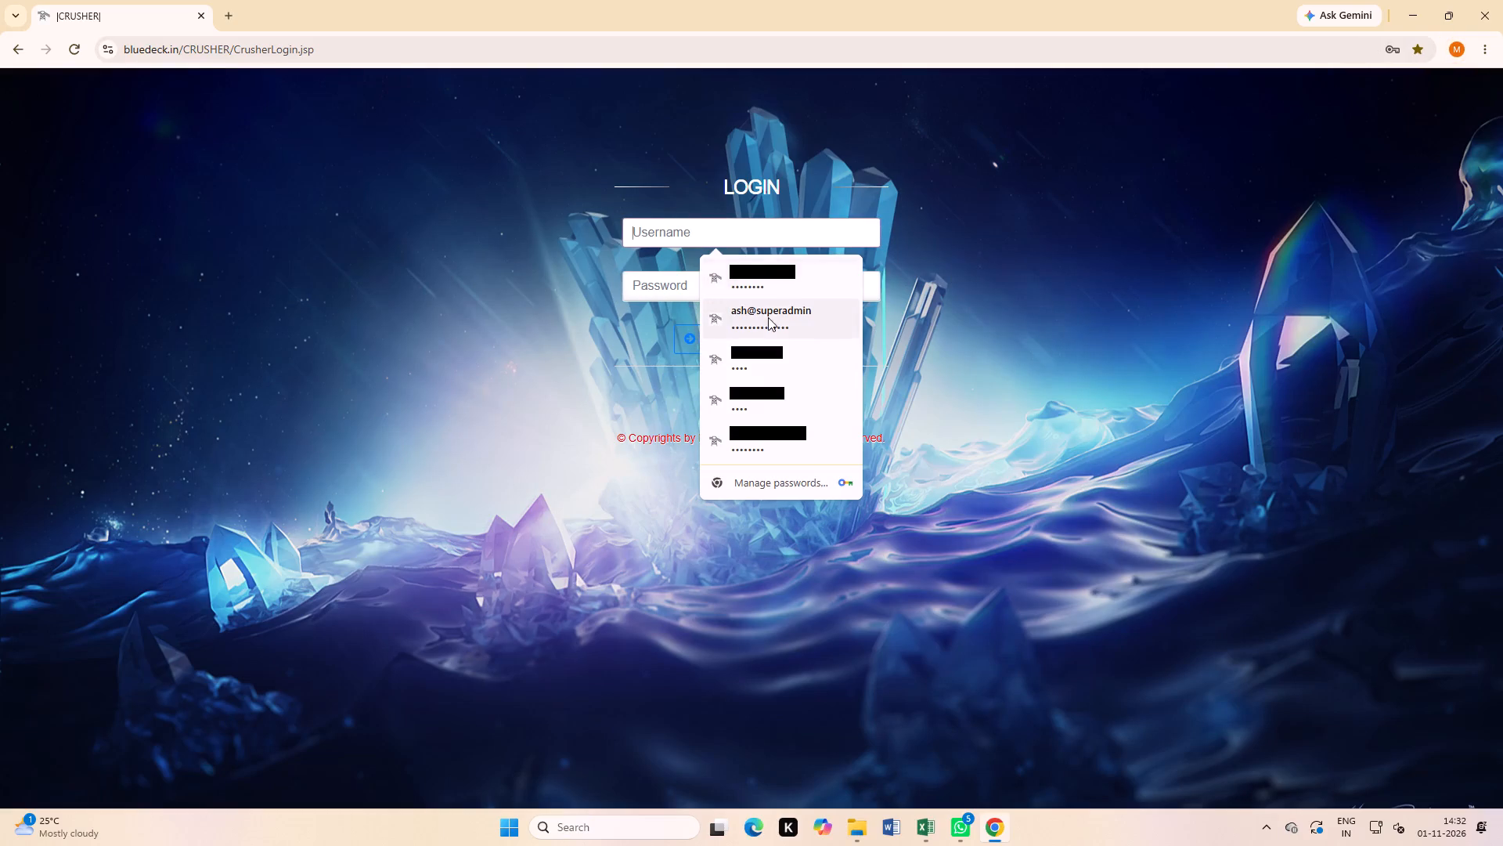
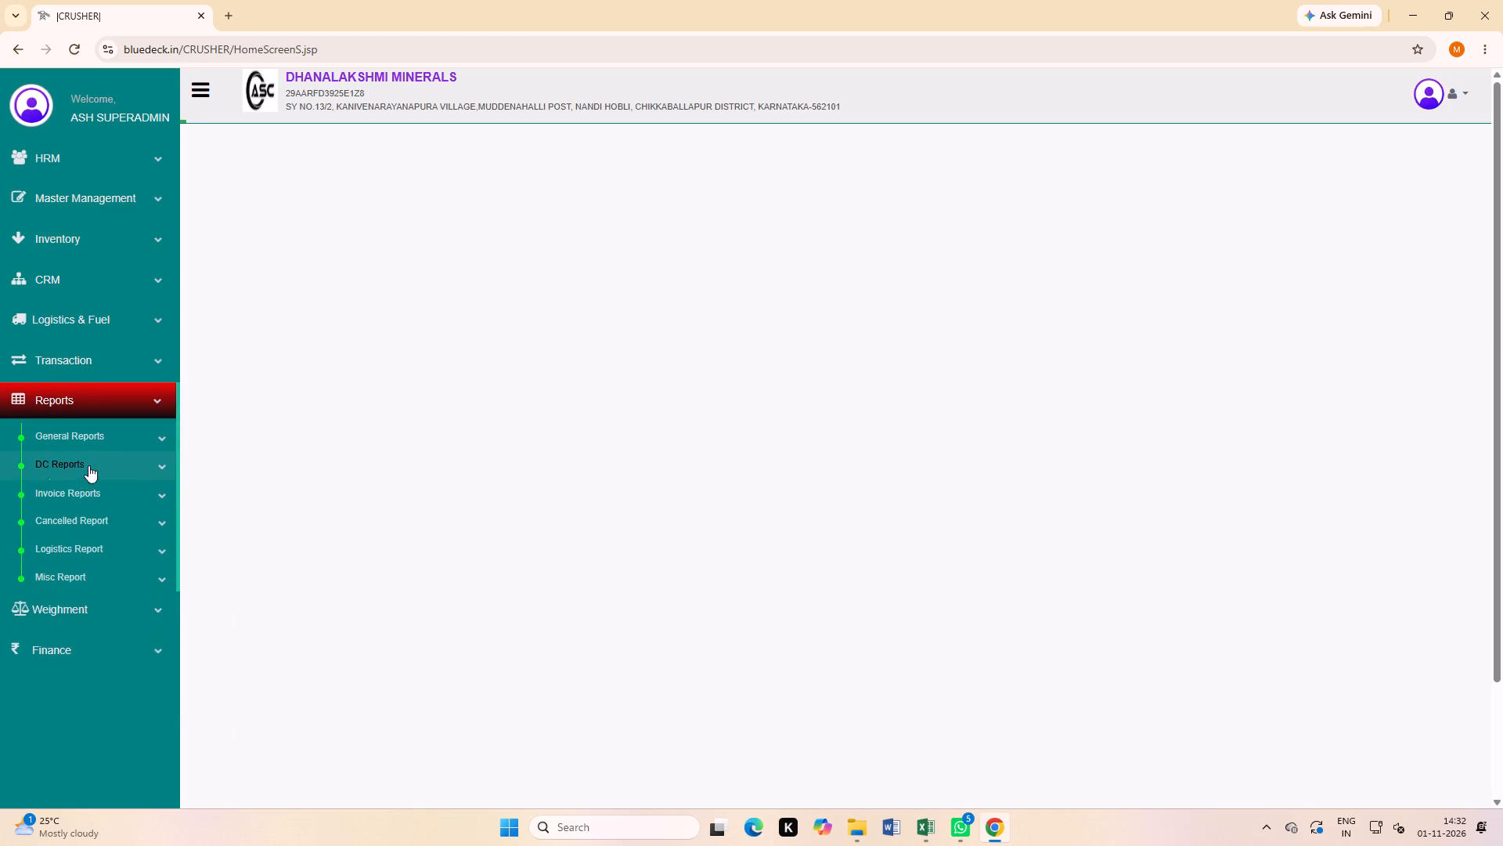
Open the Spot Sale DC Report page under DC Reports in the CRUSHER system.
left_click(87, 496)
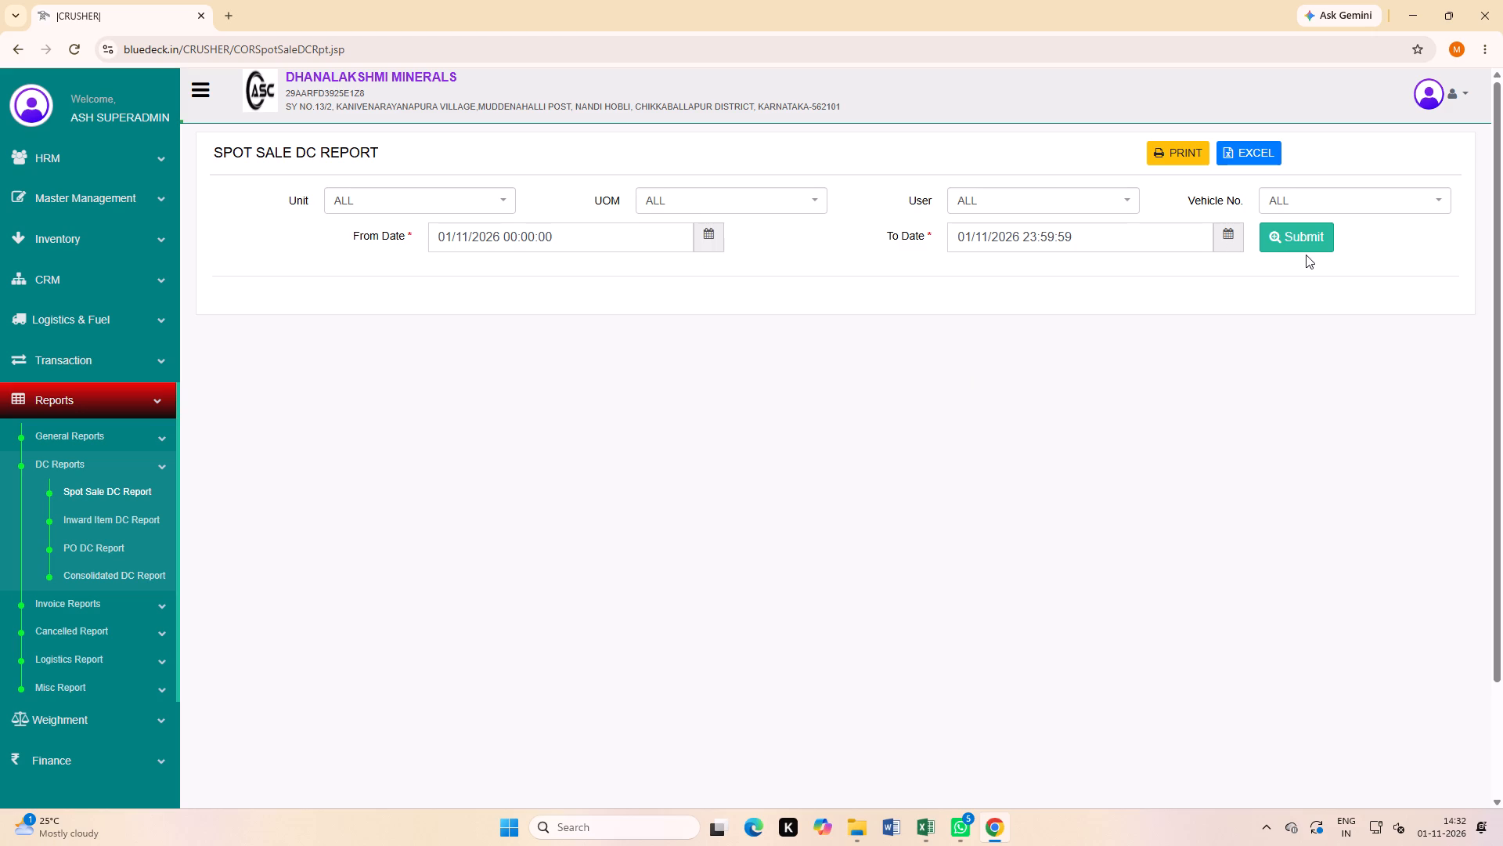
Open SpotSaleDCReport (54) from the Downloads folder in File Explorer to check it, and close it without saving.
left_click(855, 826)
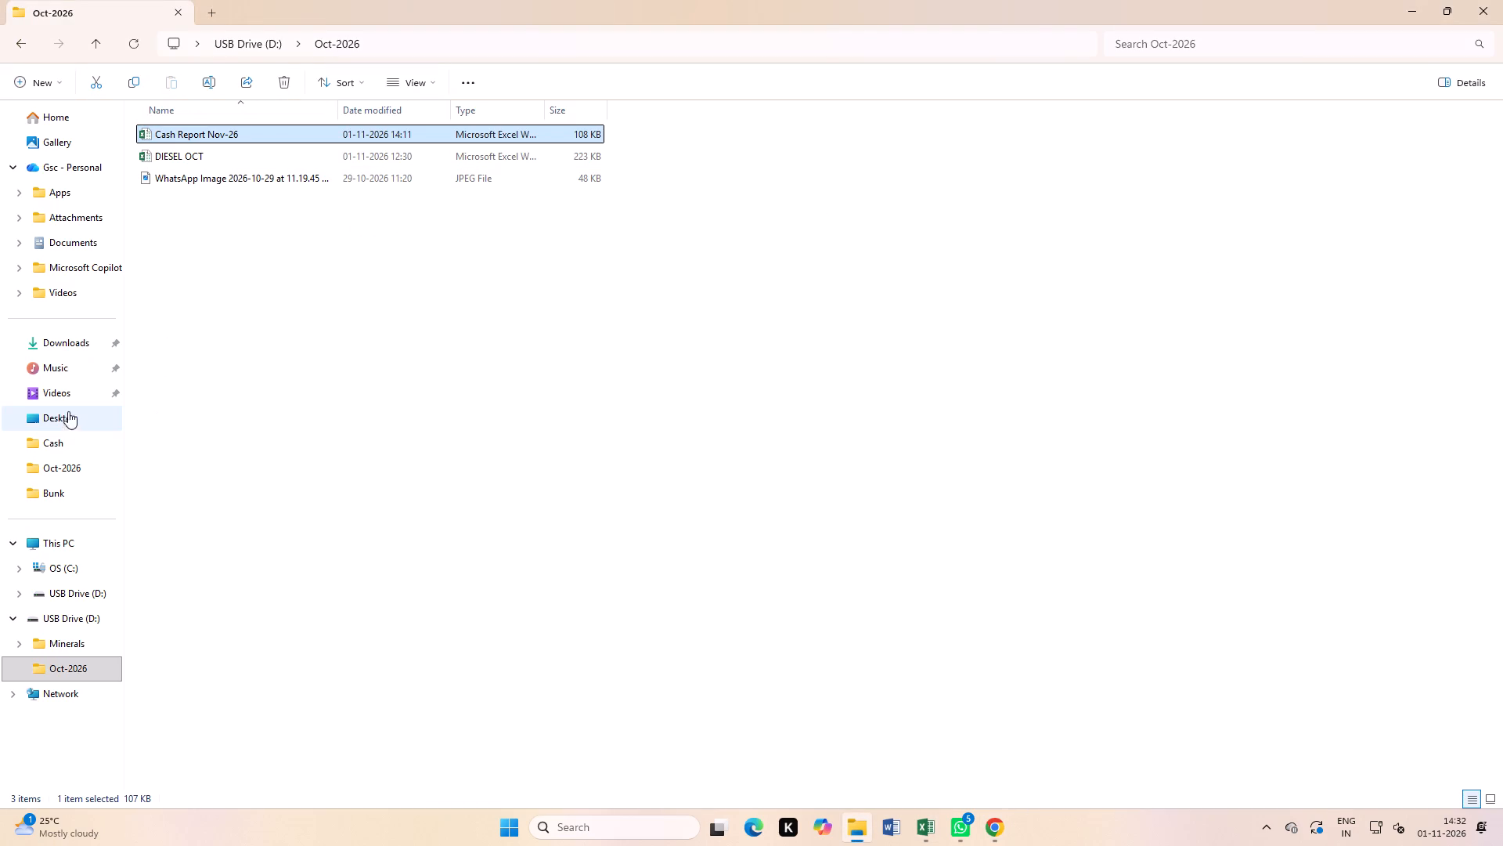
left_click(72, 342)
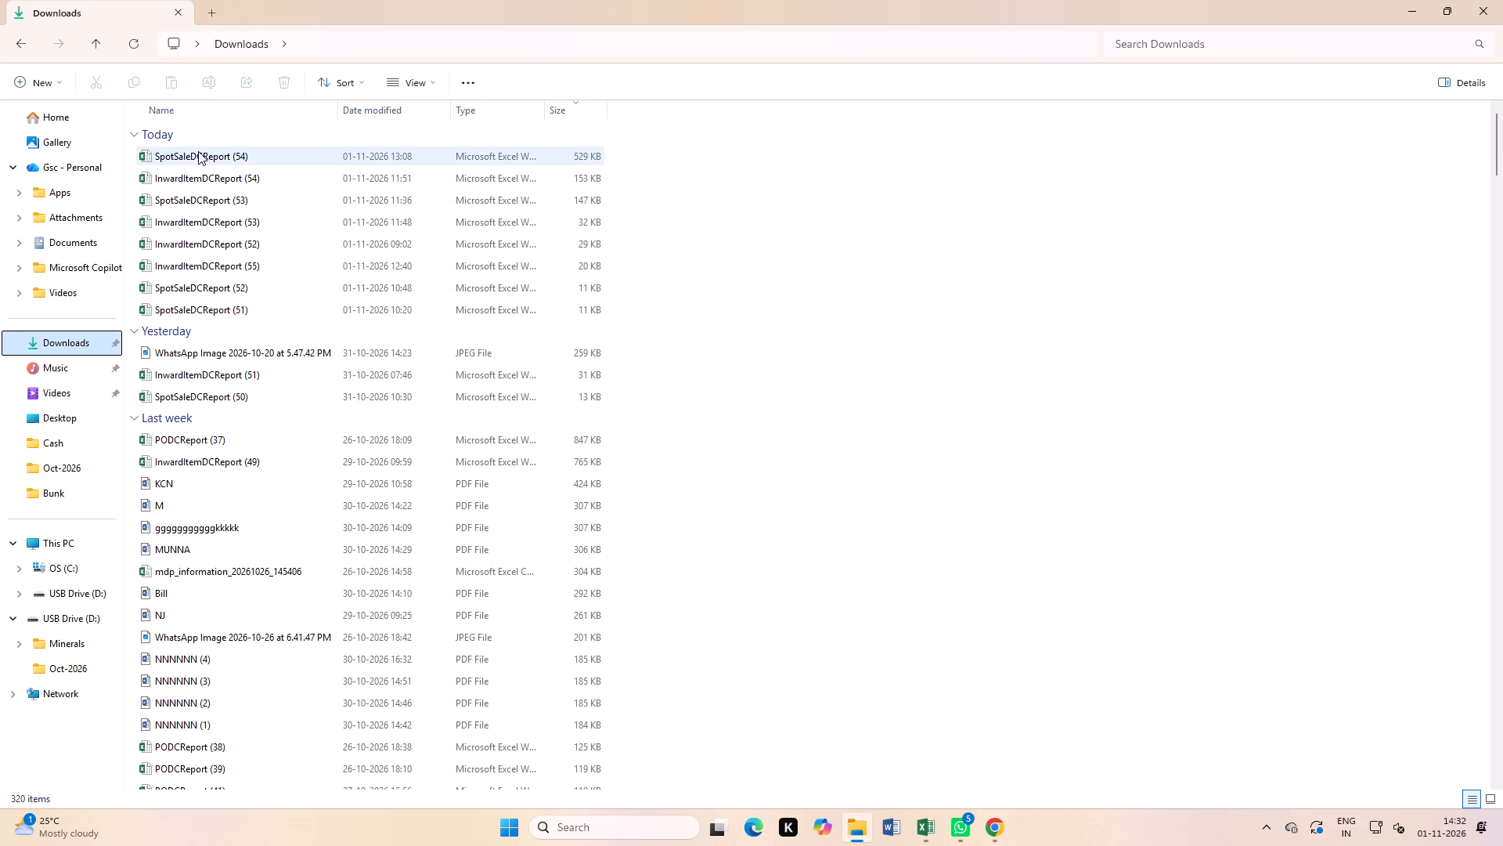
double_click(198, 151)
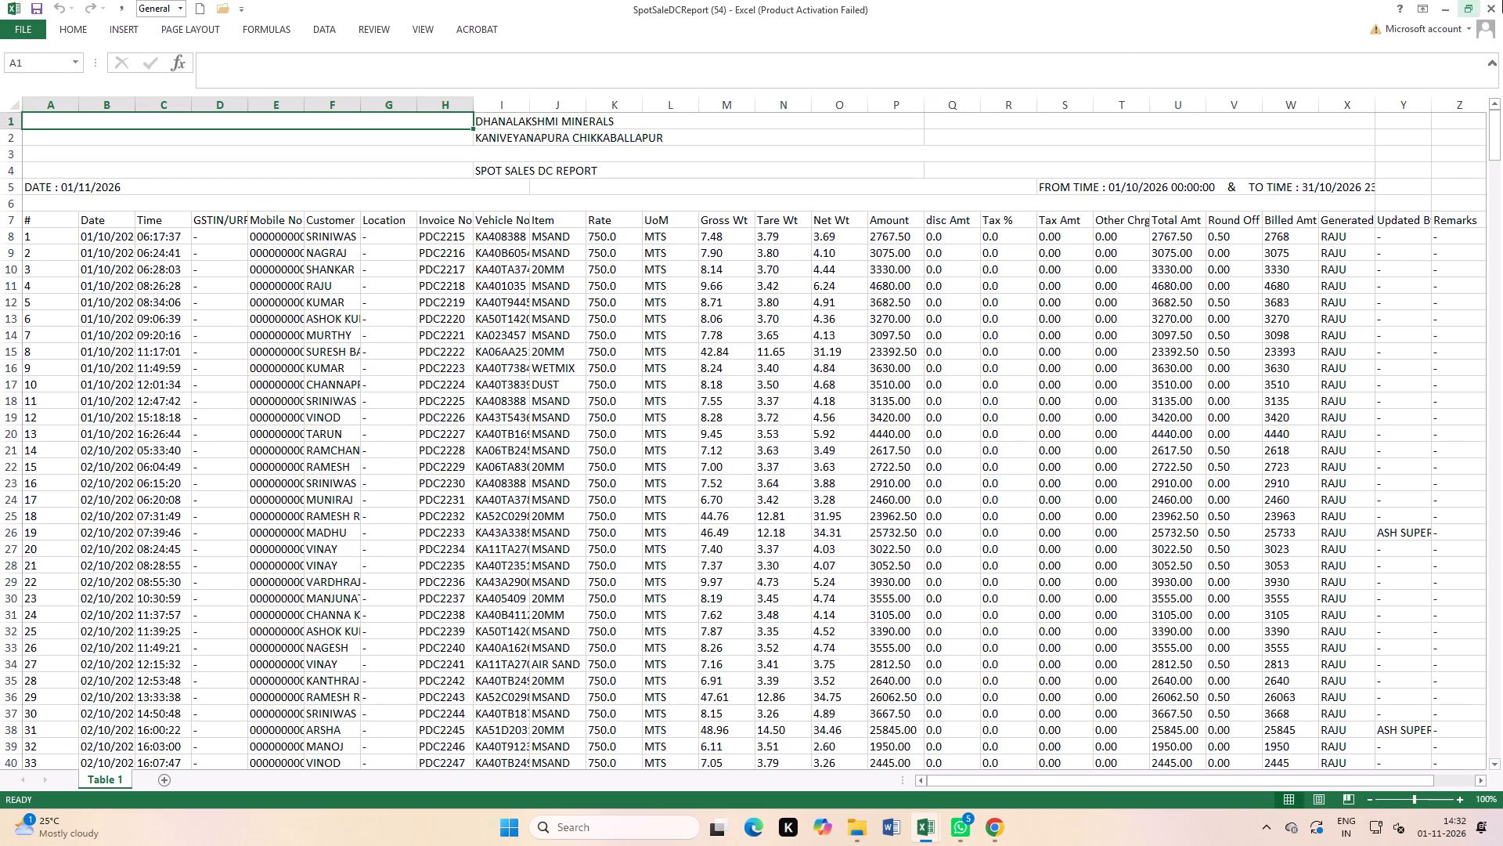
left_click(1502, 0)
left_click(739, 423)
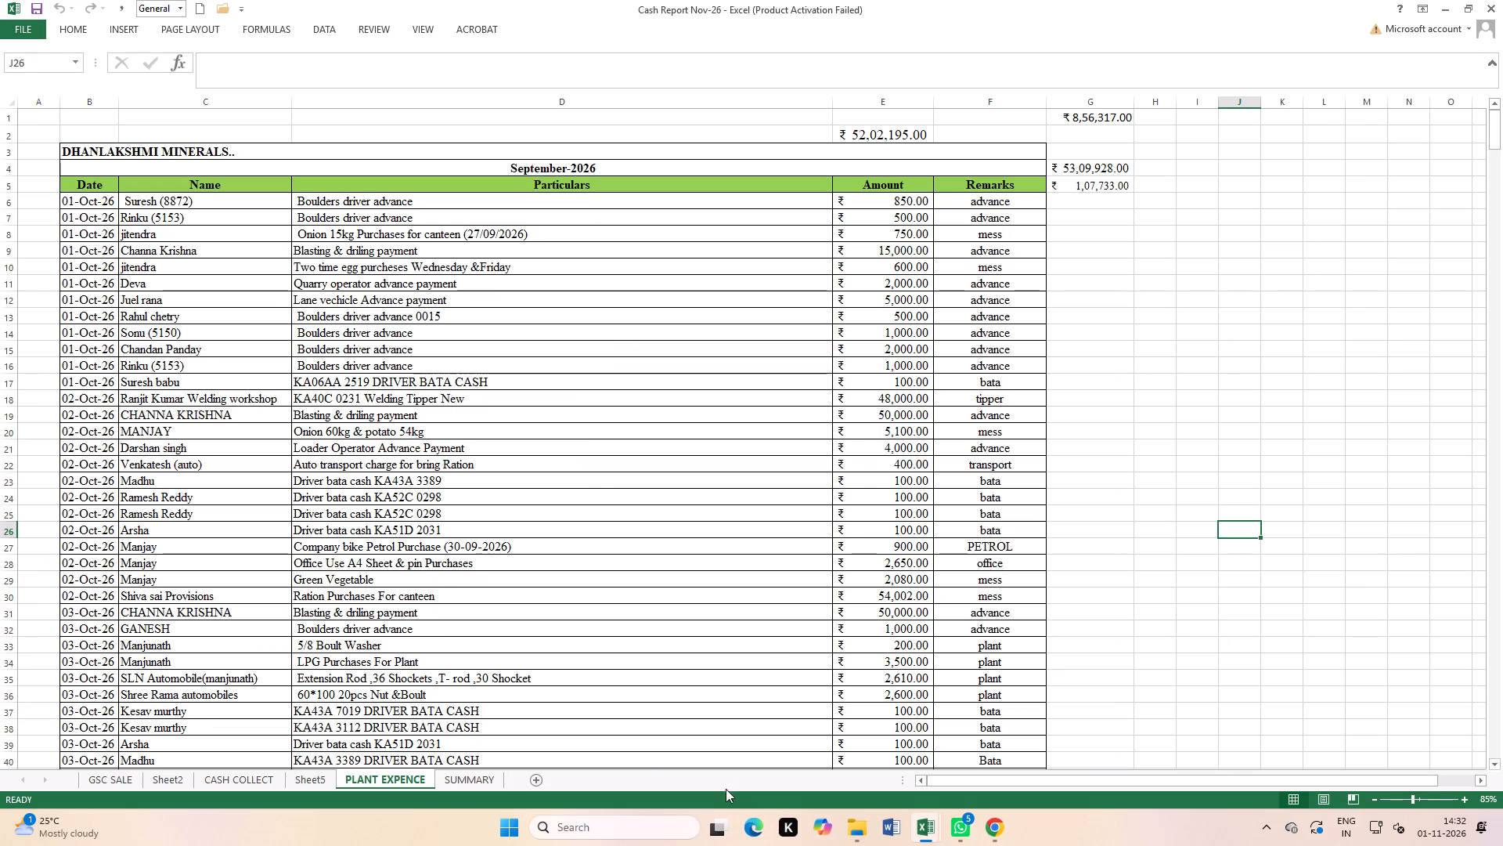
Open SpotSaleDCReport (53) from the Downloads folder, look through its sales rows, and close it without saving.
left_click(862, 828)
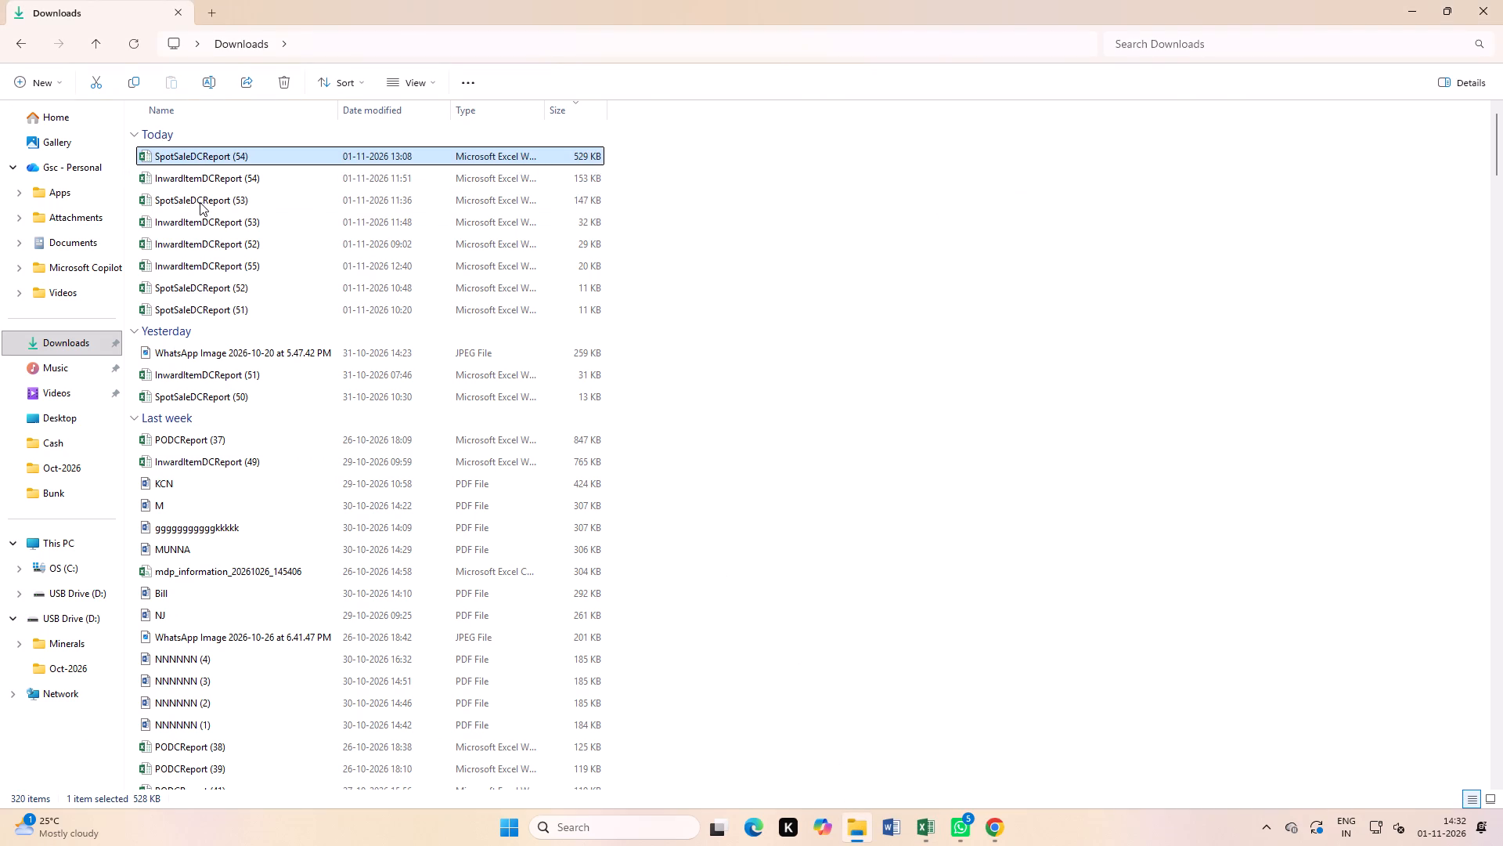
left_click(200, 201)
left_click(200, 201)
scroll(464, 544, "down", 7)
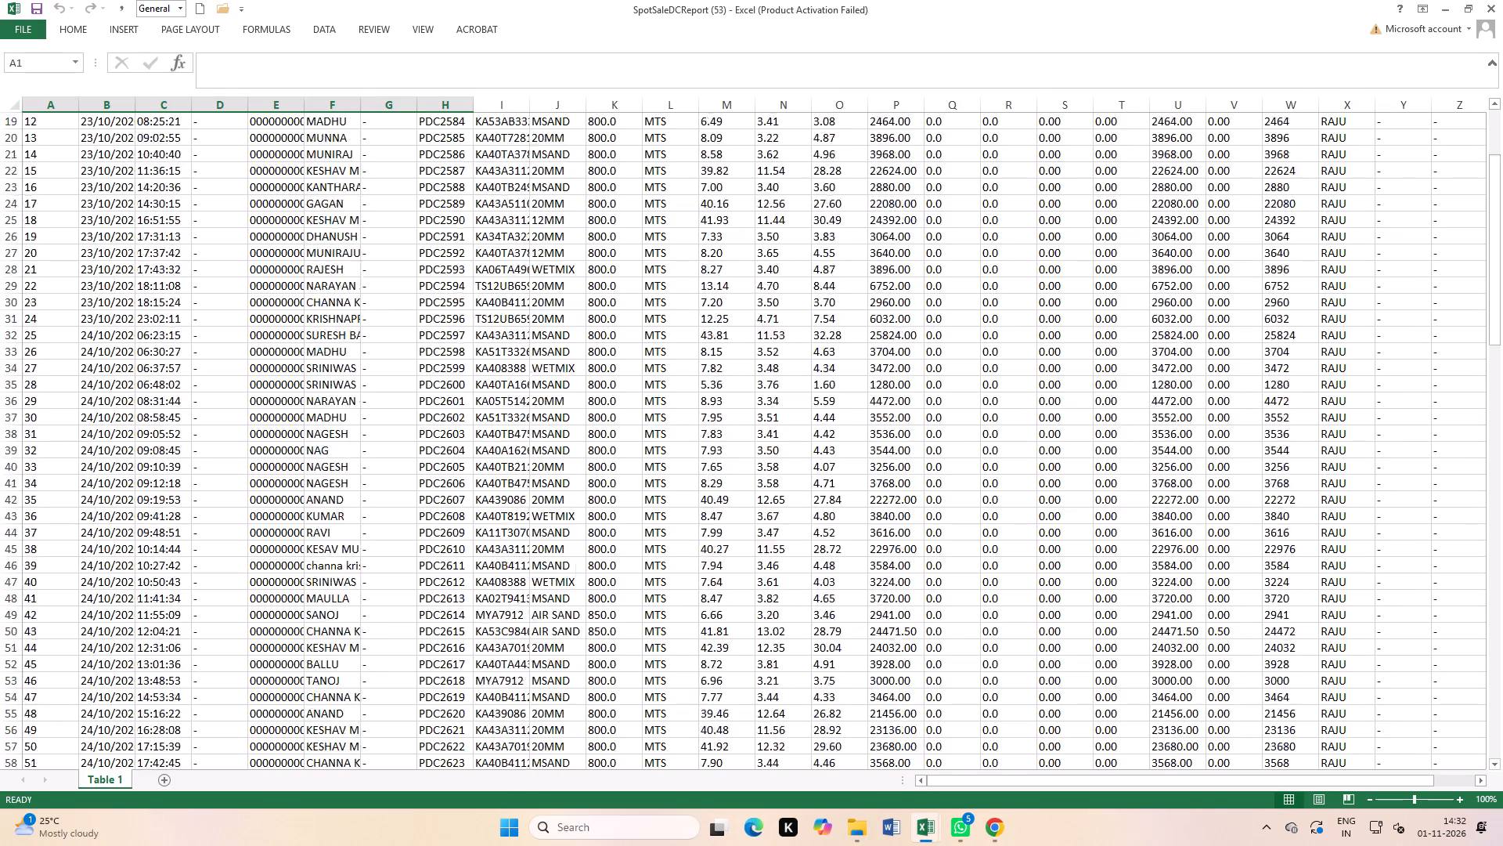
scroll(463, 559, "down", 20)
scroll(463, 559, "down", 2)
left_click(1502, 0)
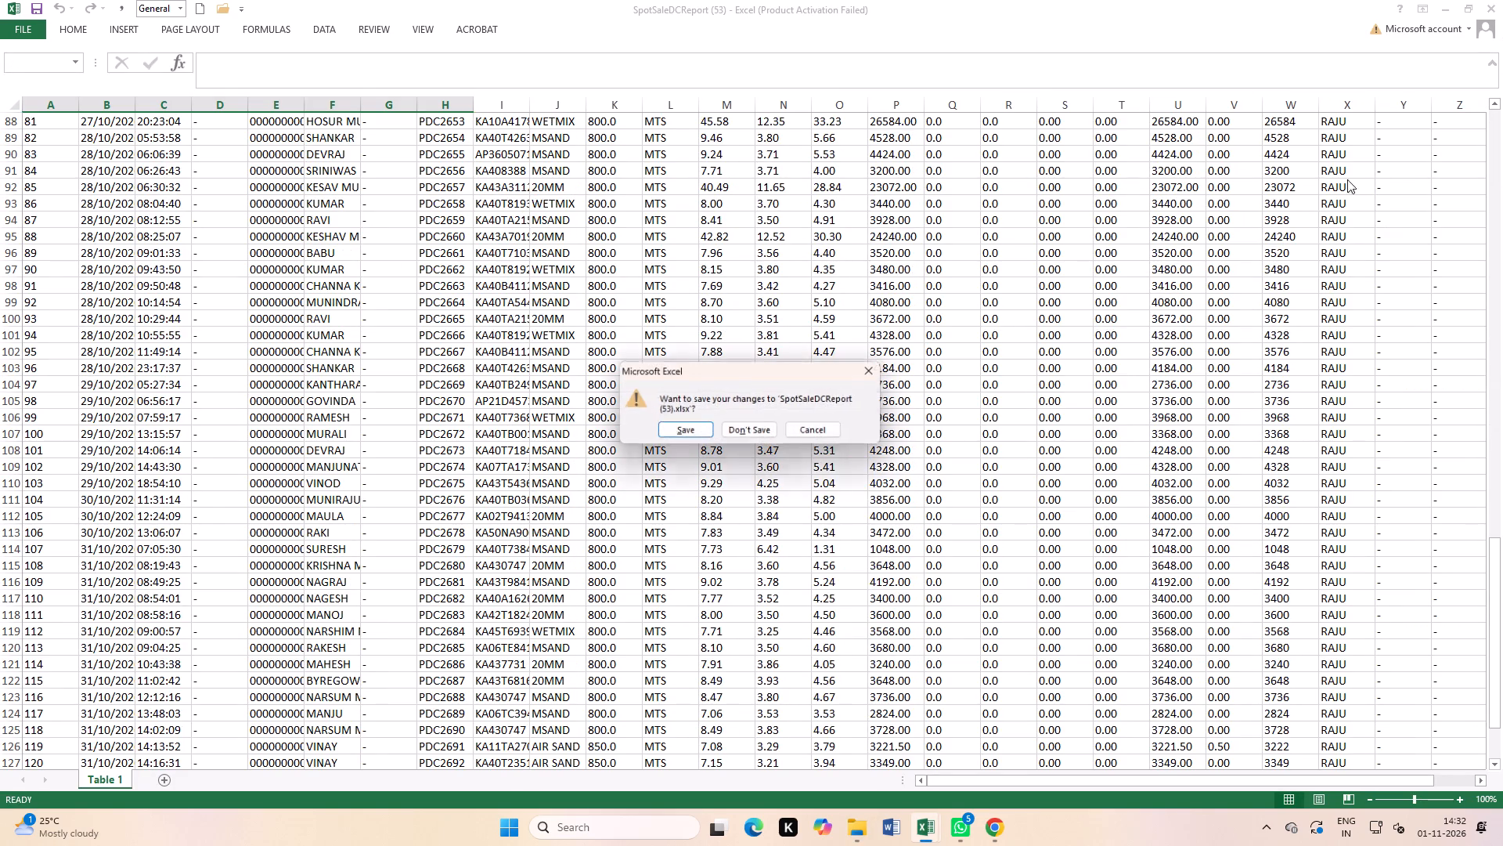
left_click(774, 434)
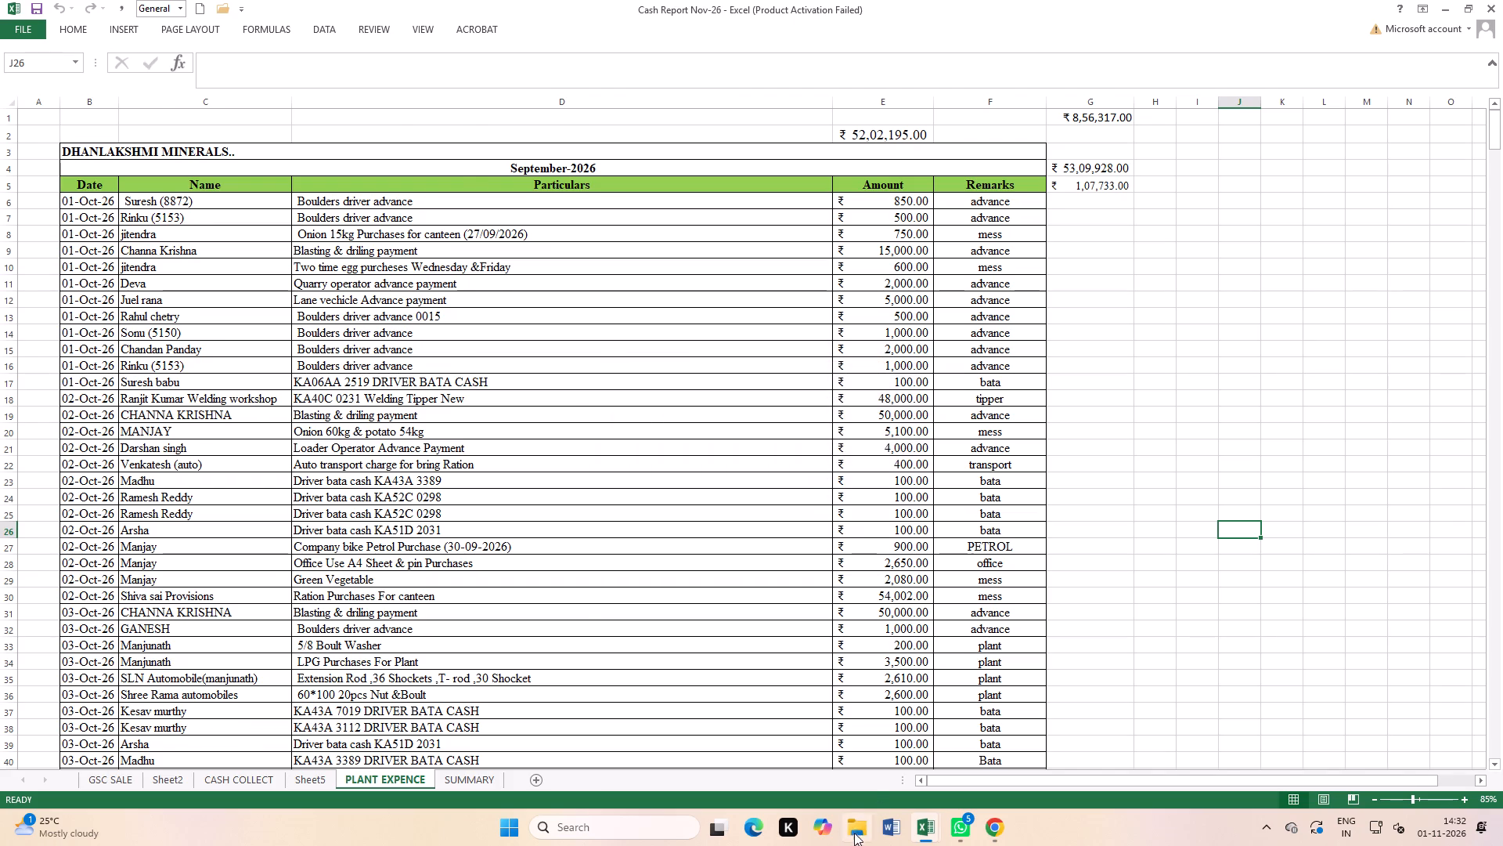
Open SpotSaleDCReport (52) from the Downloads folder in File Explorer.
left_click(854, 833)
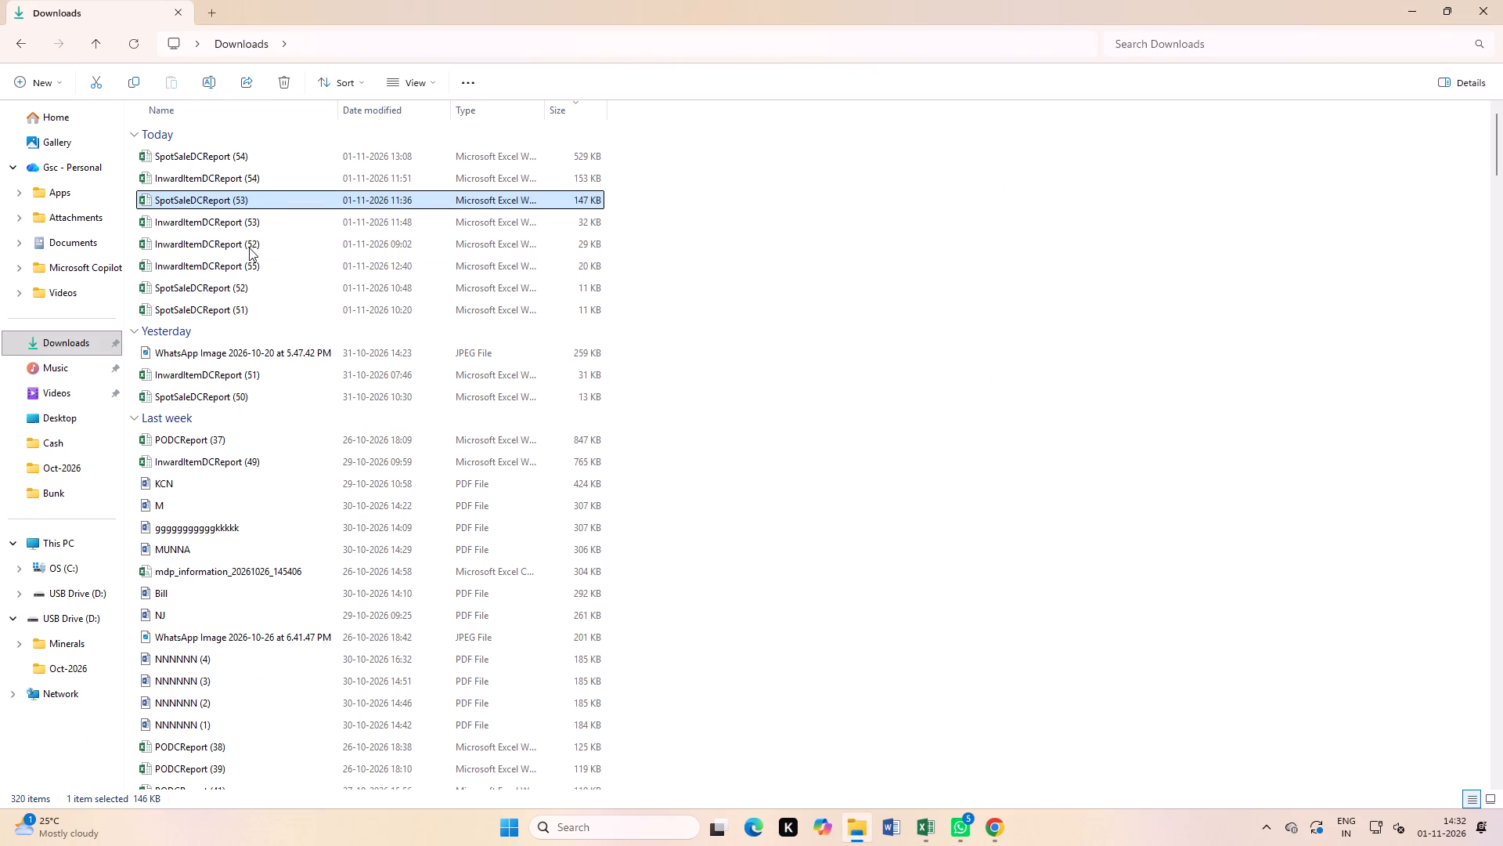
double_click(236, 285)
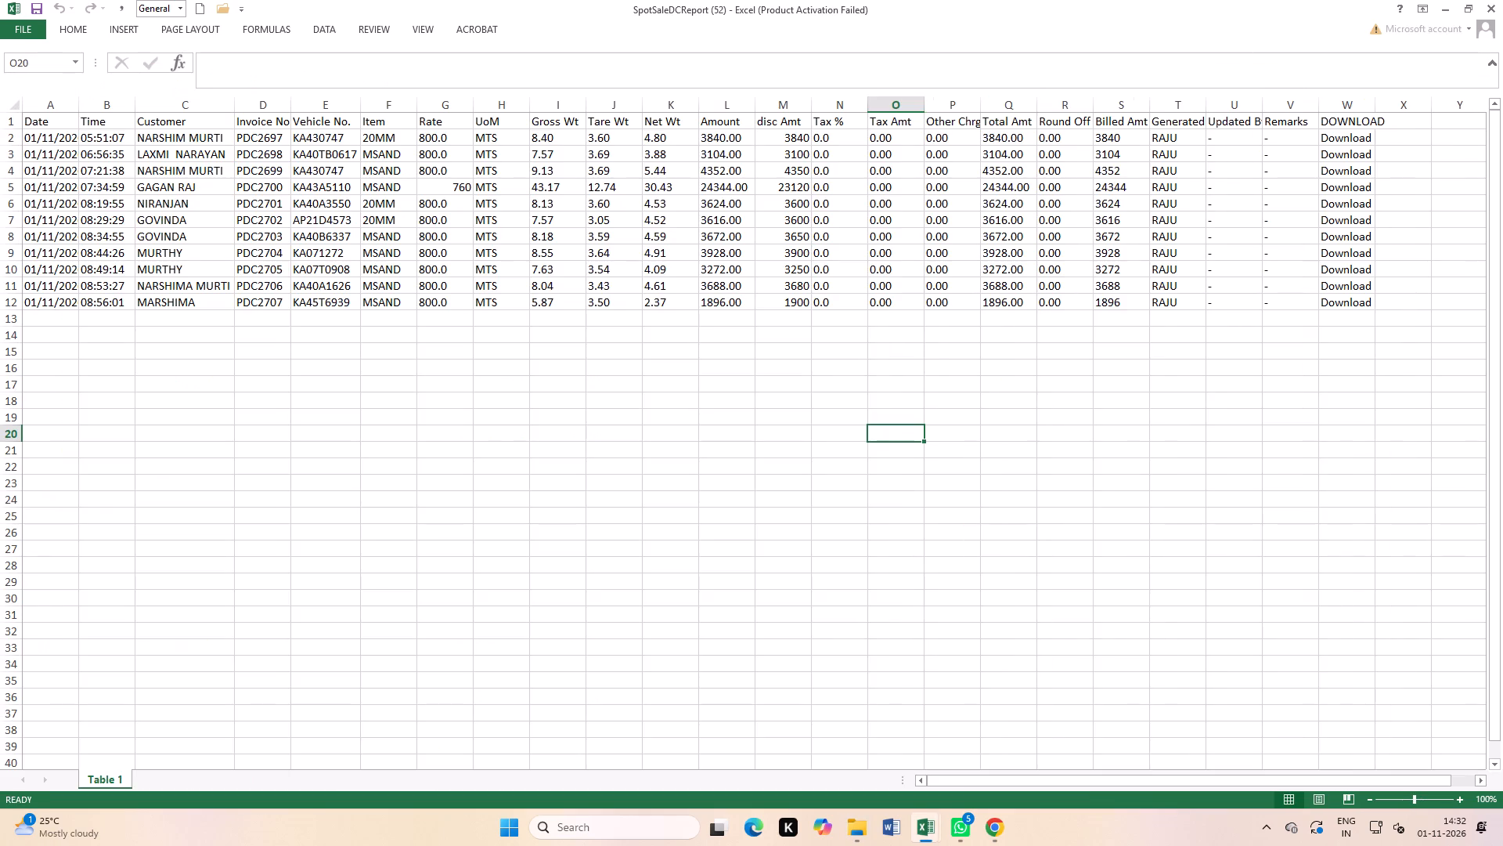
scroll(508, 456, "up", 4)
left_click_drag(45, 136, 447, 291)
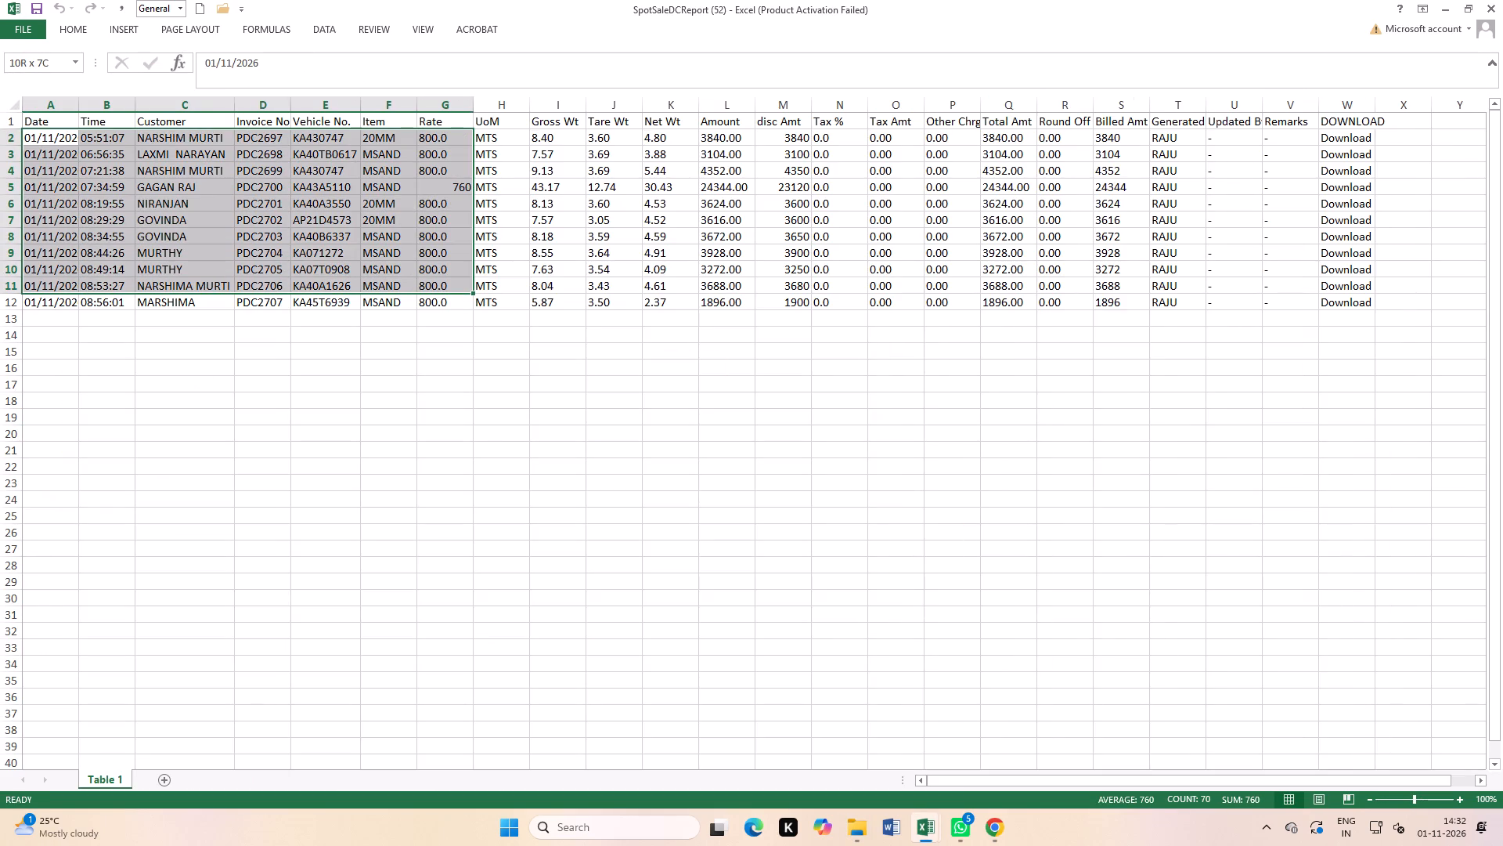
left_click_drag(447, 291, 448, 293)
left_click(269, 280)
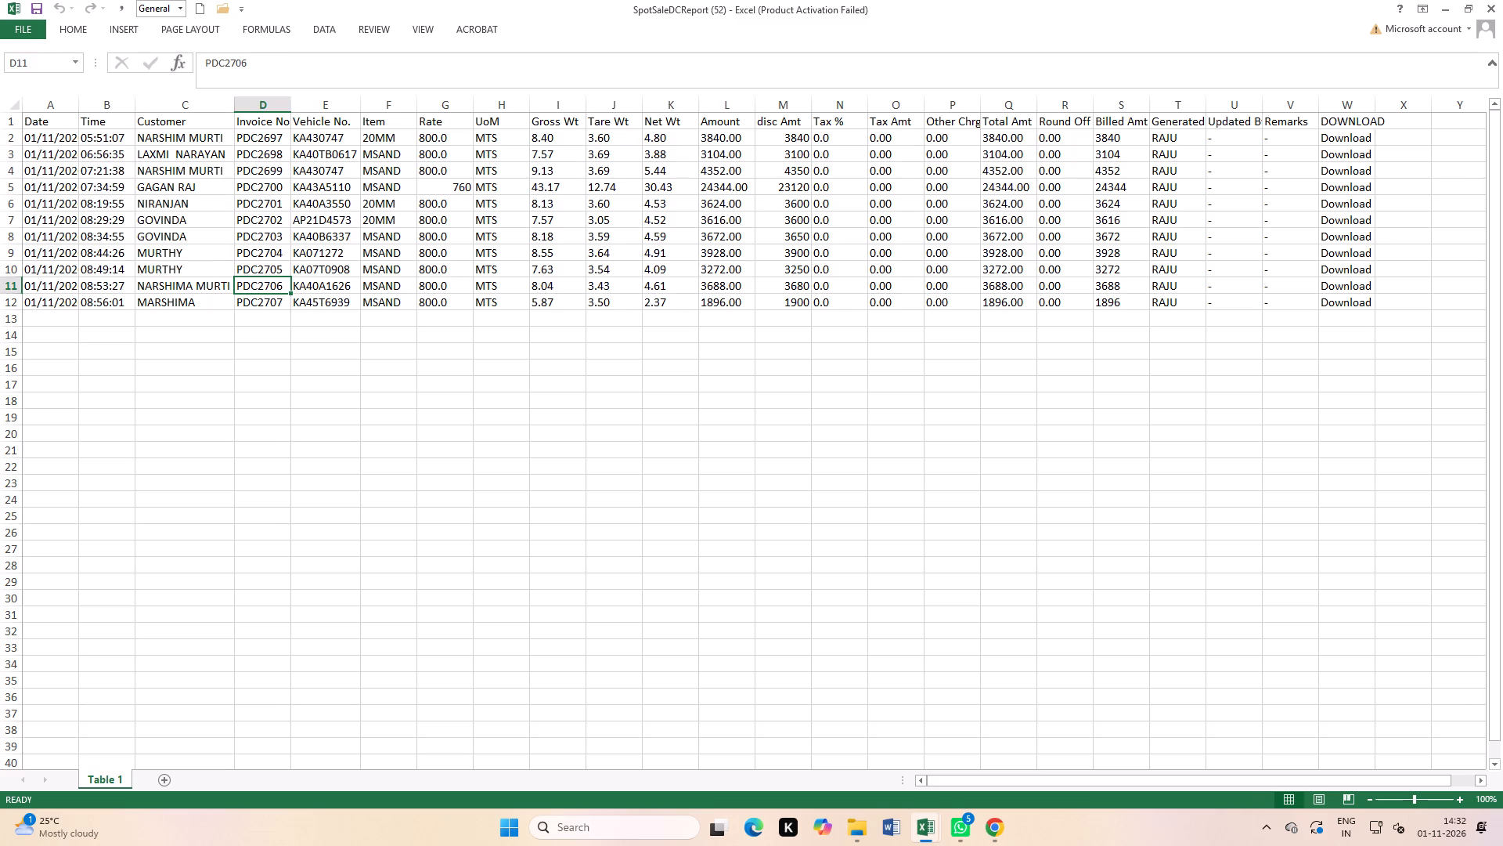
Move the Time values in B2:B12 into the UoM column starting at H2, replacing the unit entries.
left_click_drag(115, 138, 126, 299)
right_click(99, 273)
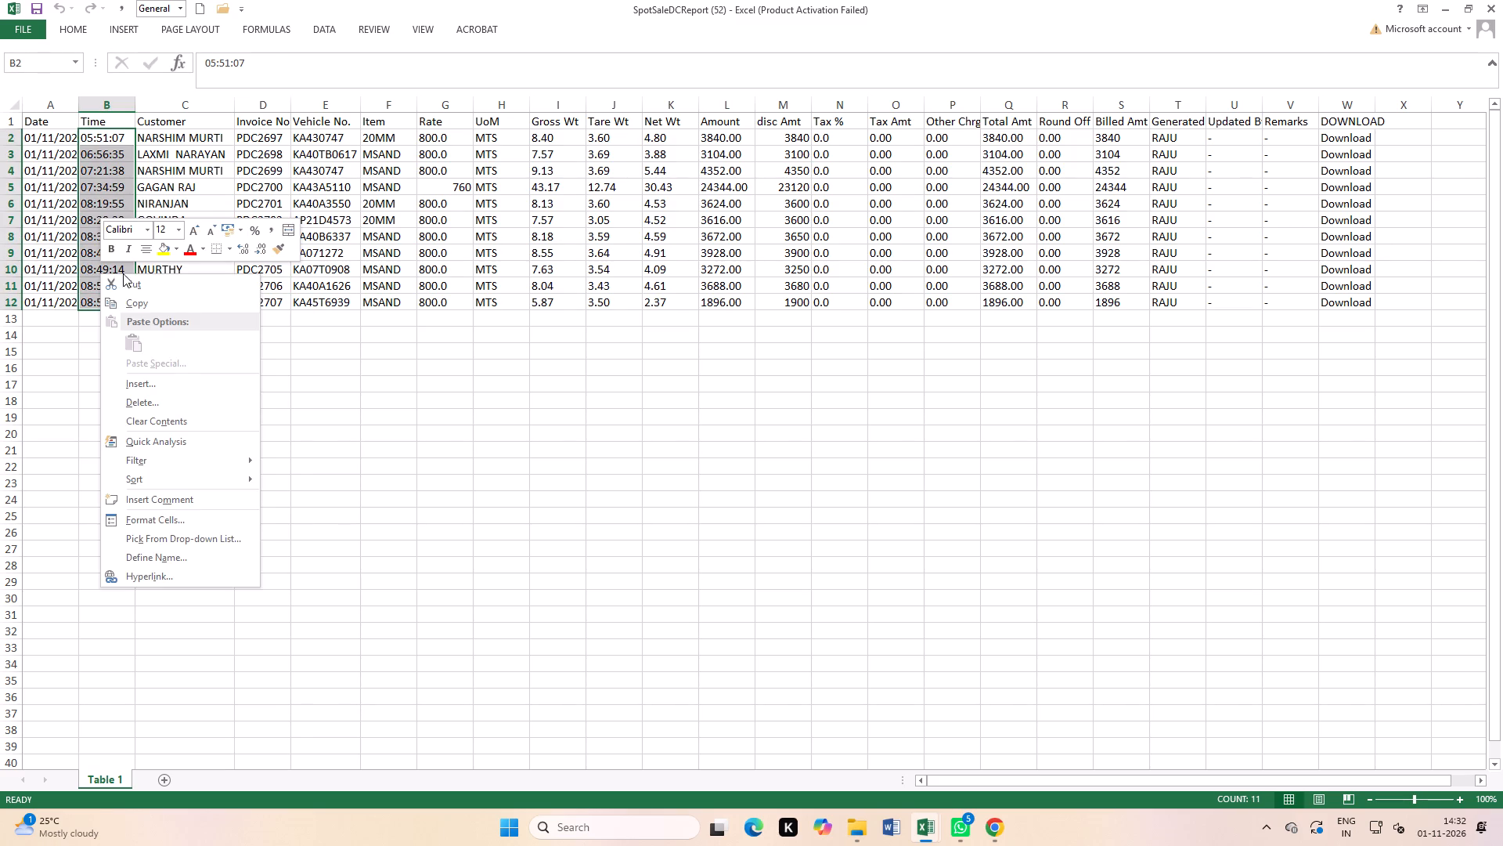
left_click(125, 281)
left_click(499, 135)
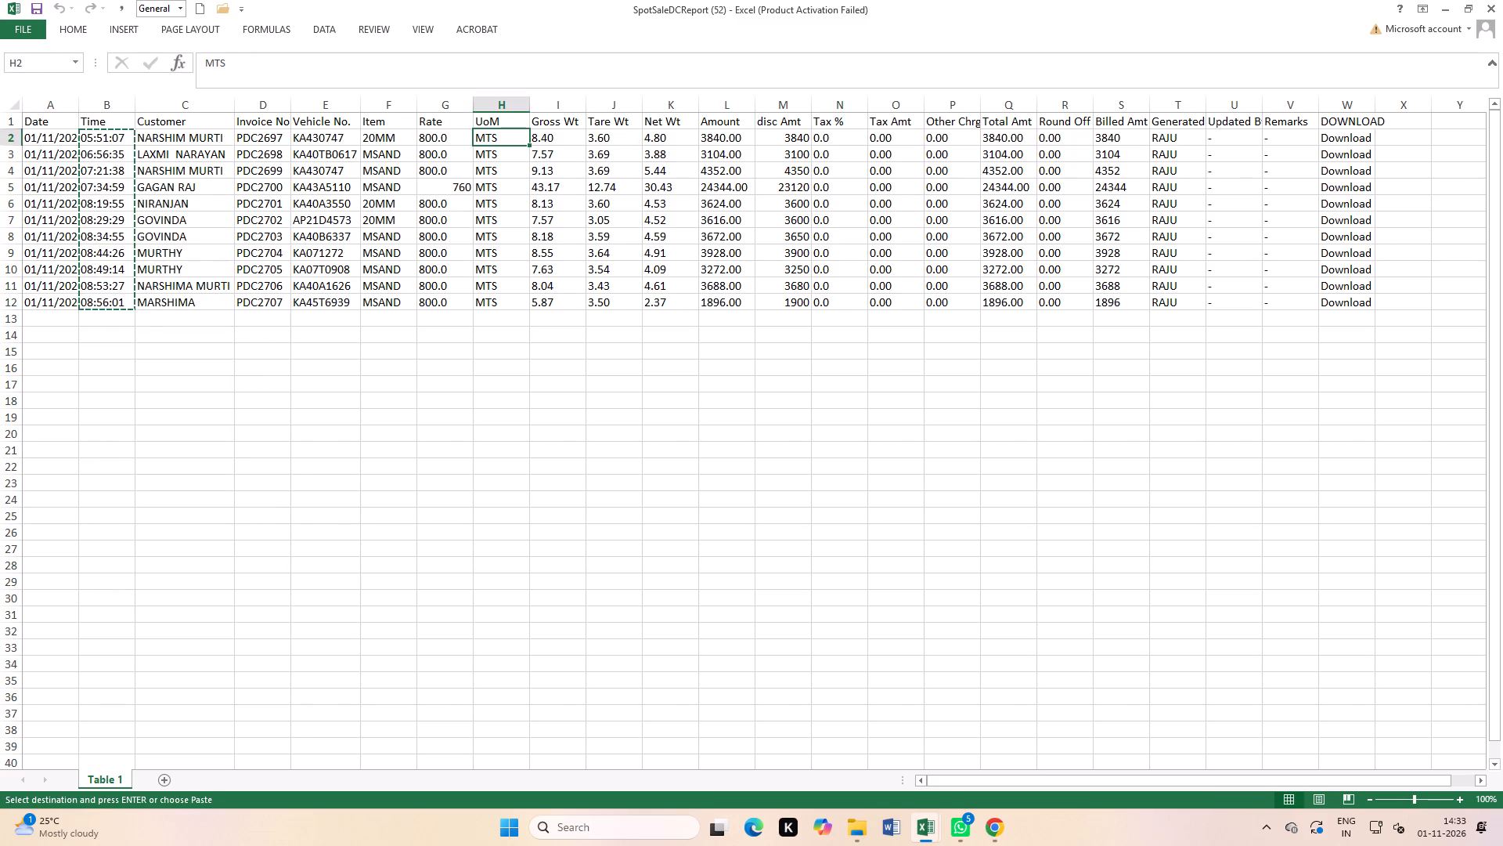
right_click(499, 135)
left_click(531, 203)
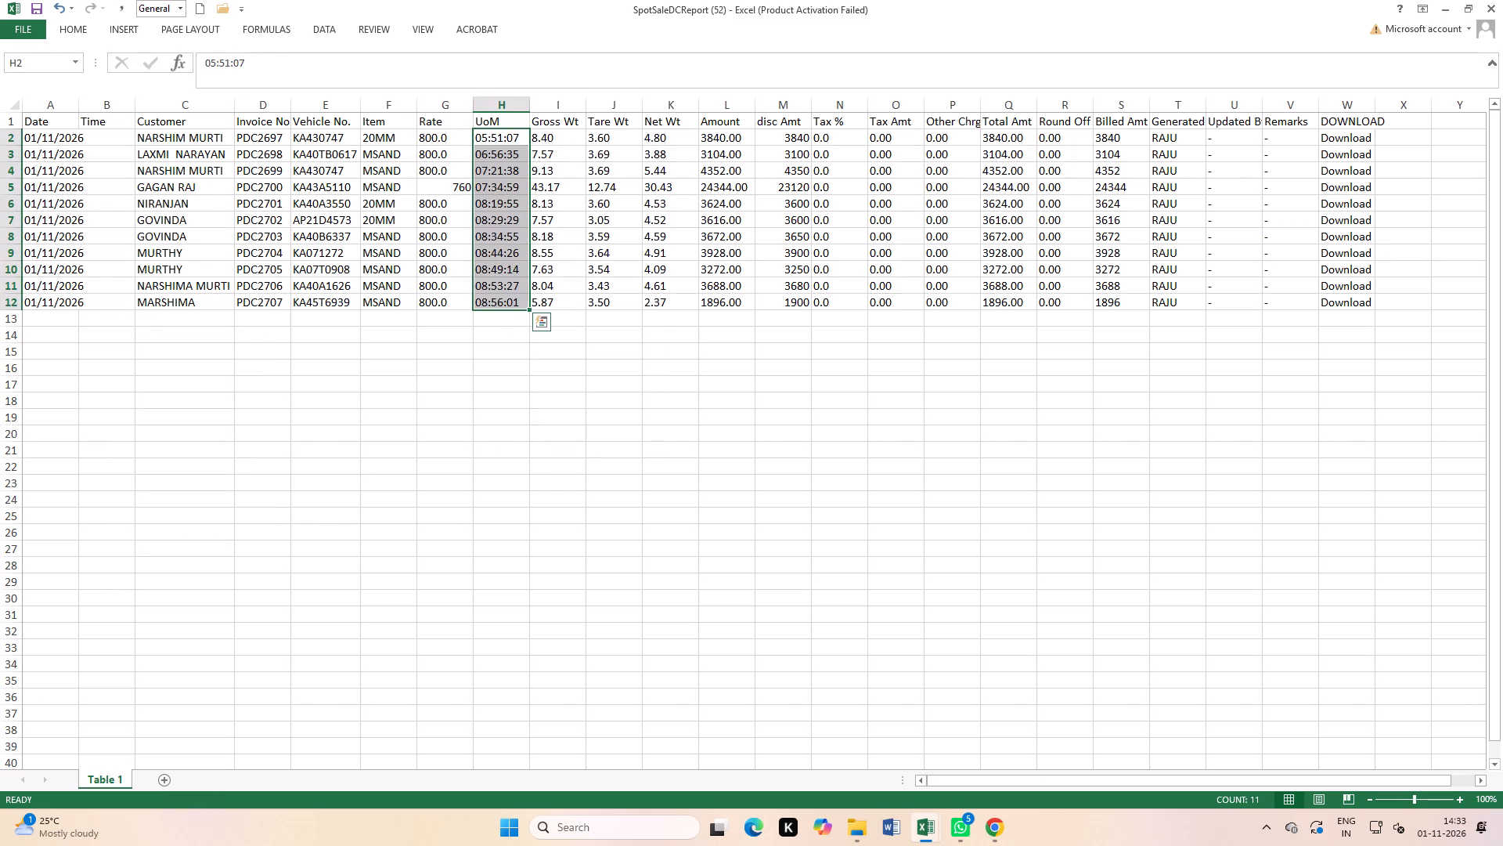
left_click(492, 237)
Move the Rate values in G2:G12 into the Amount column starting at L2.
left_click_drag(449, 136, 459, 305)
right_click(457, 292)
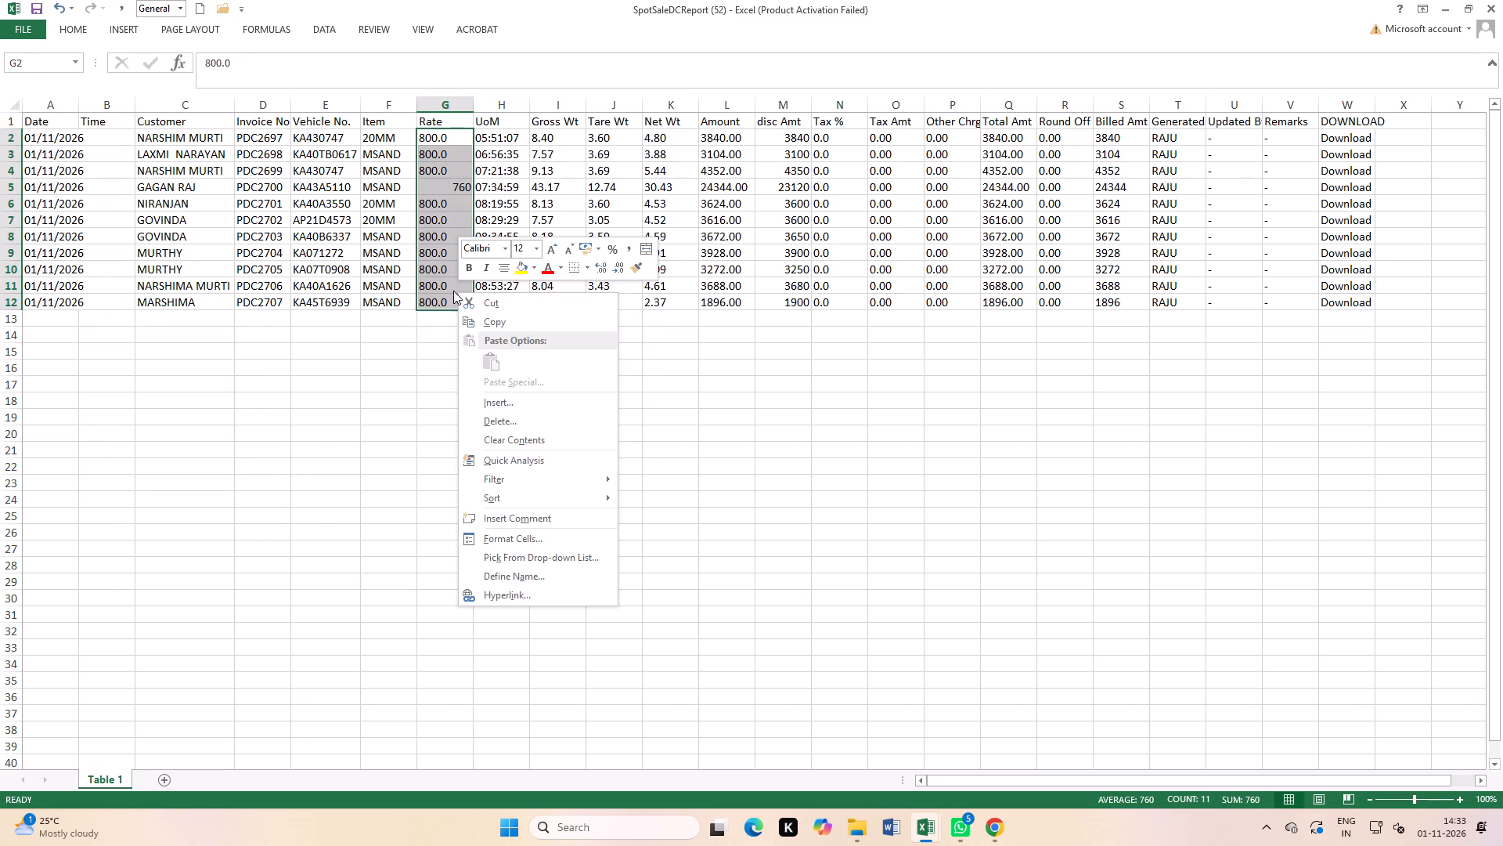
left_click(485, 297)
left_click(715, 138)
right_click(715, 139)
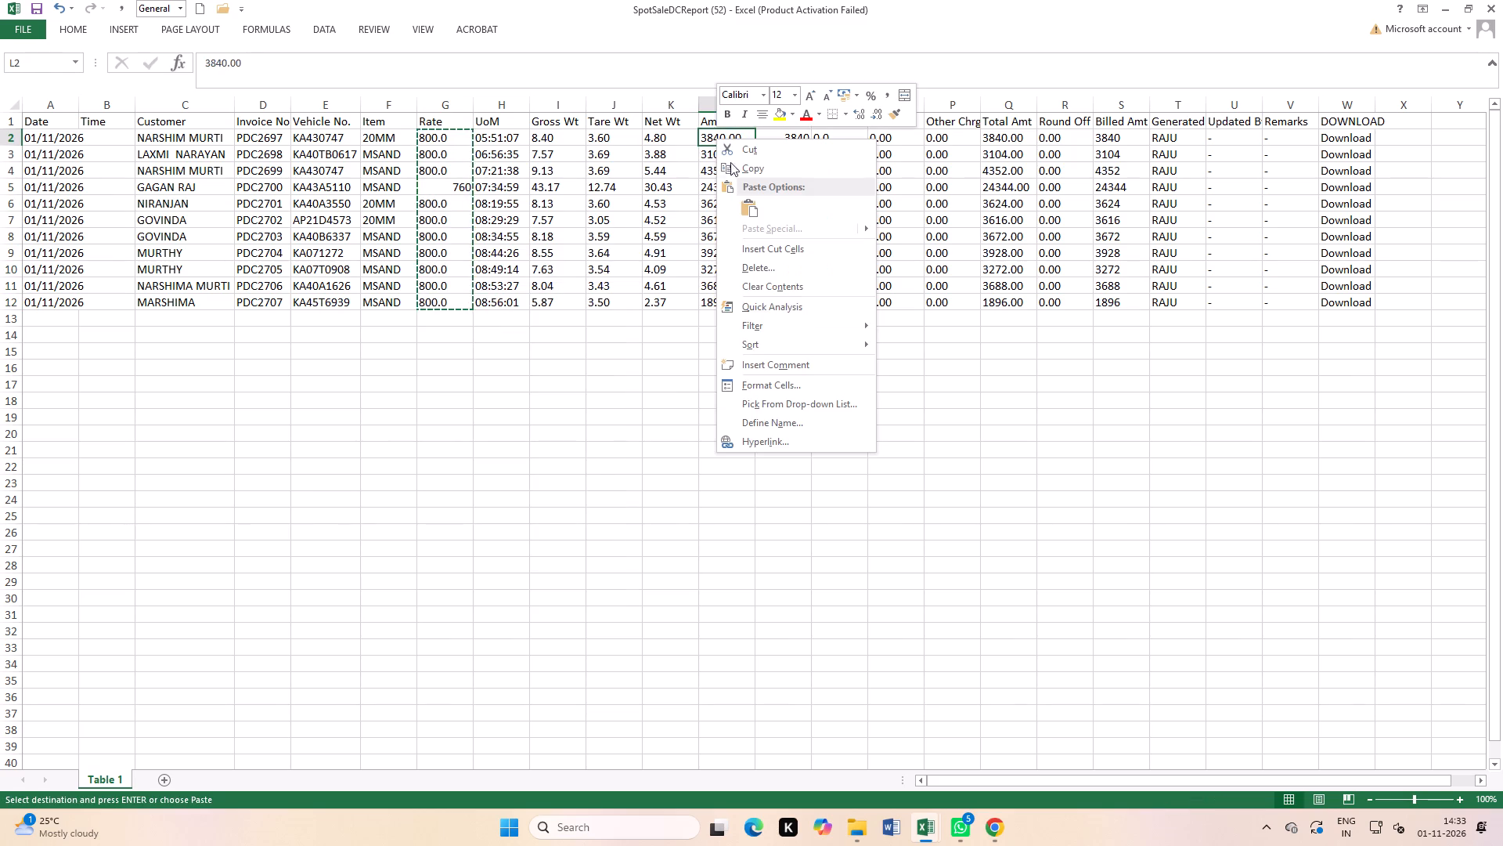
left_click(747, 203)
left_click(629, 352)
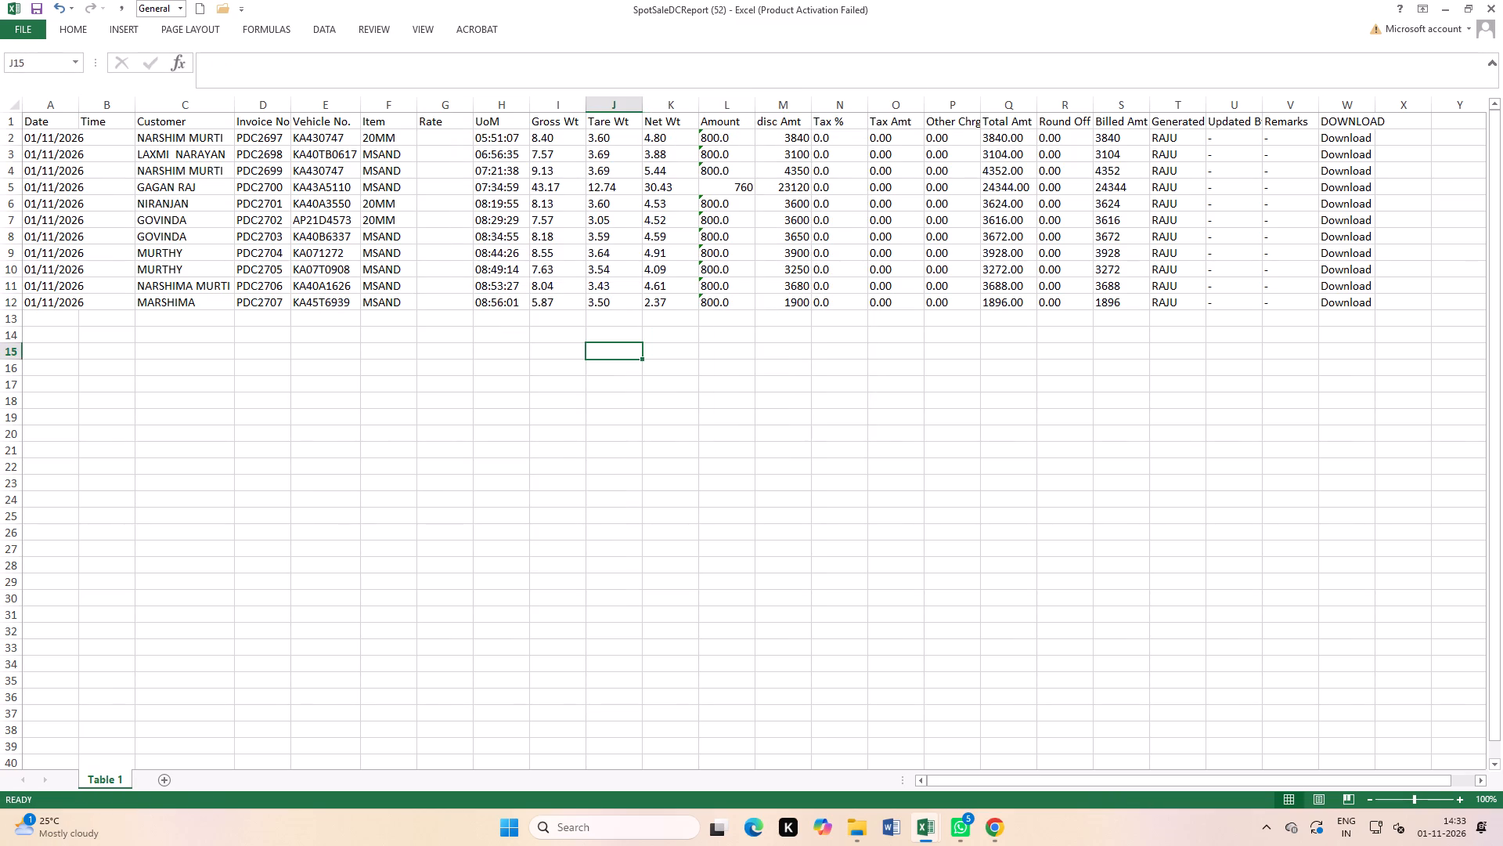
Auto-fit the Date column's width and delete the emptied Time column.
double_click(74, 102)
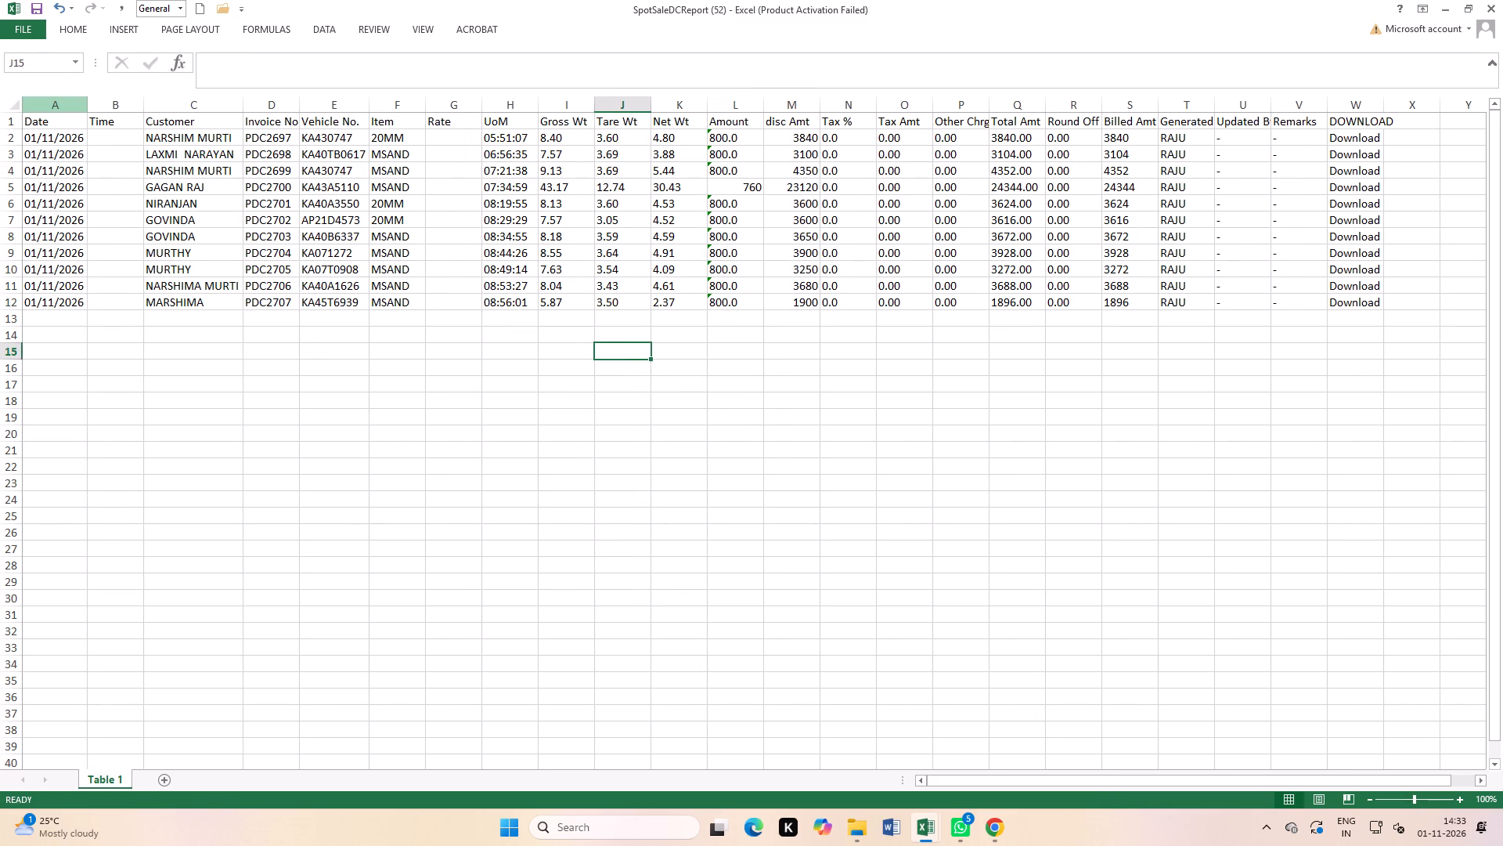
left_click_drag(54, 136, 132, 168)
left_click(122, 117)
left_click(120, 102)
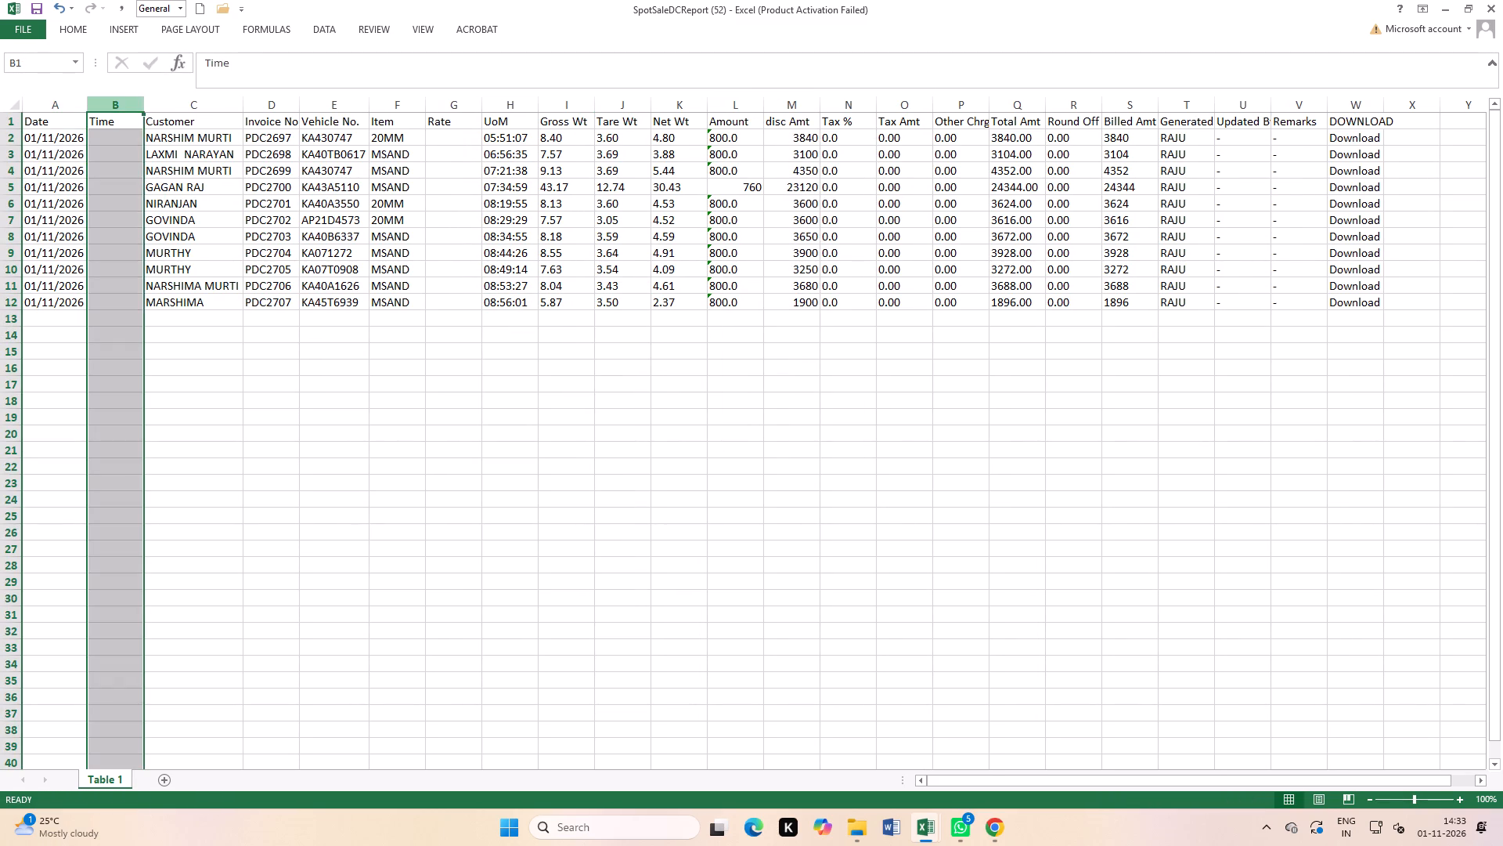
right_click(114, 151)
left_click(166, 278)
left_click(451, 395)
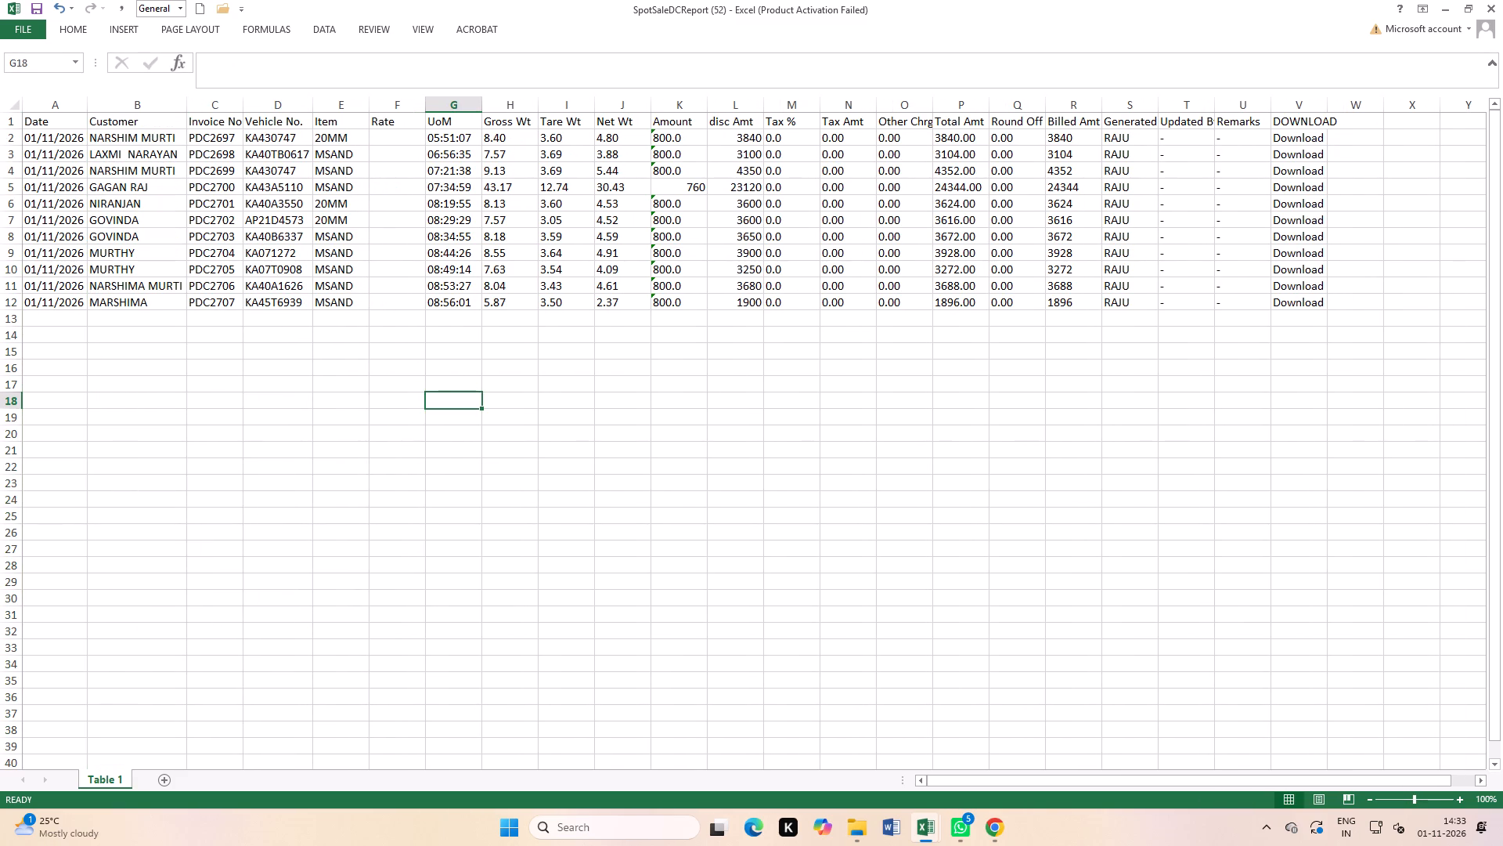
Delete the emptied Rate column from the sheet.
left_click_drag(41, 118, 301, 204)
left_click(411, 103)
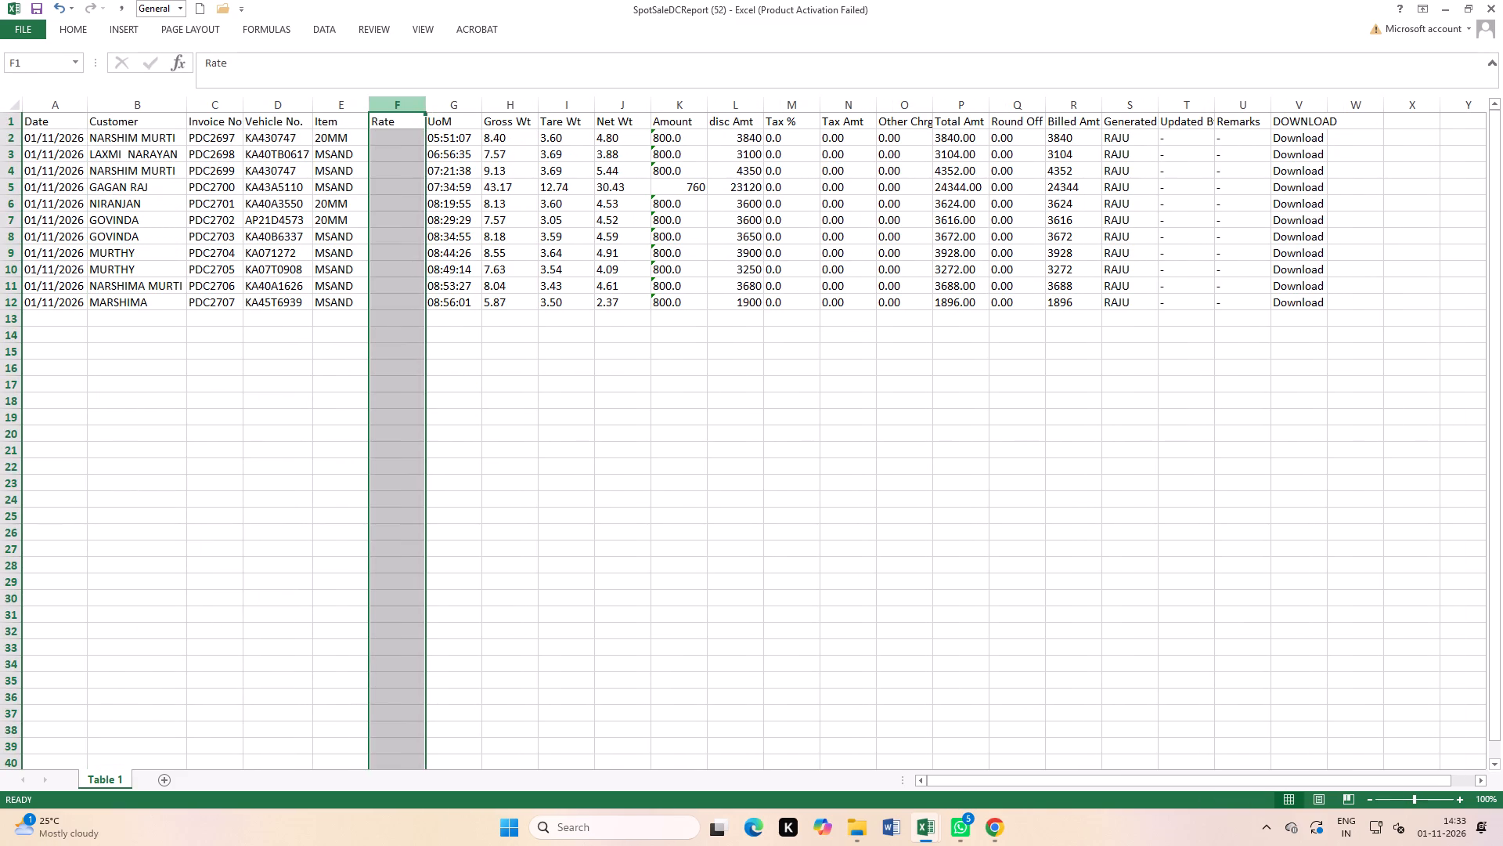
right_click(391, 149)
left_click(426, 276)
left_click(591, 391)
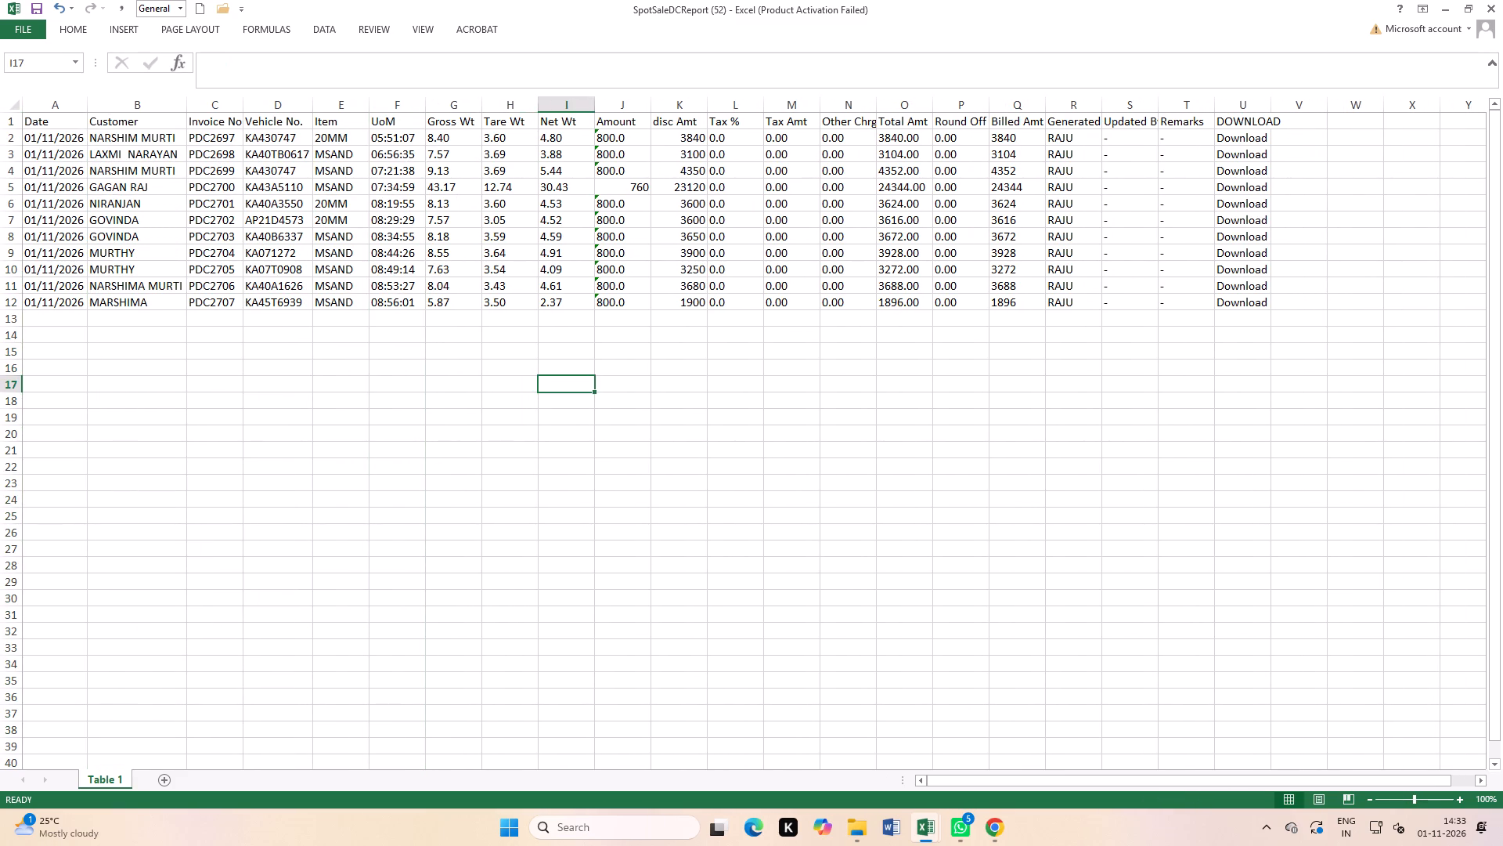
Centre the Date-to-Amount table A1:J12 horizontally and middle-align it vertically.
left_click(46, 115)
left_click(96, 173)
left_click_drag(41, 121, 174, 192)
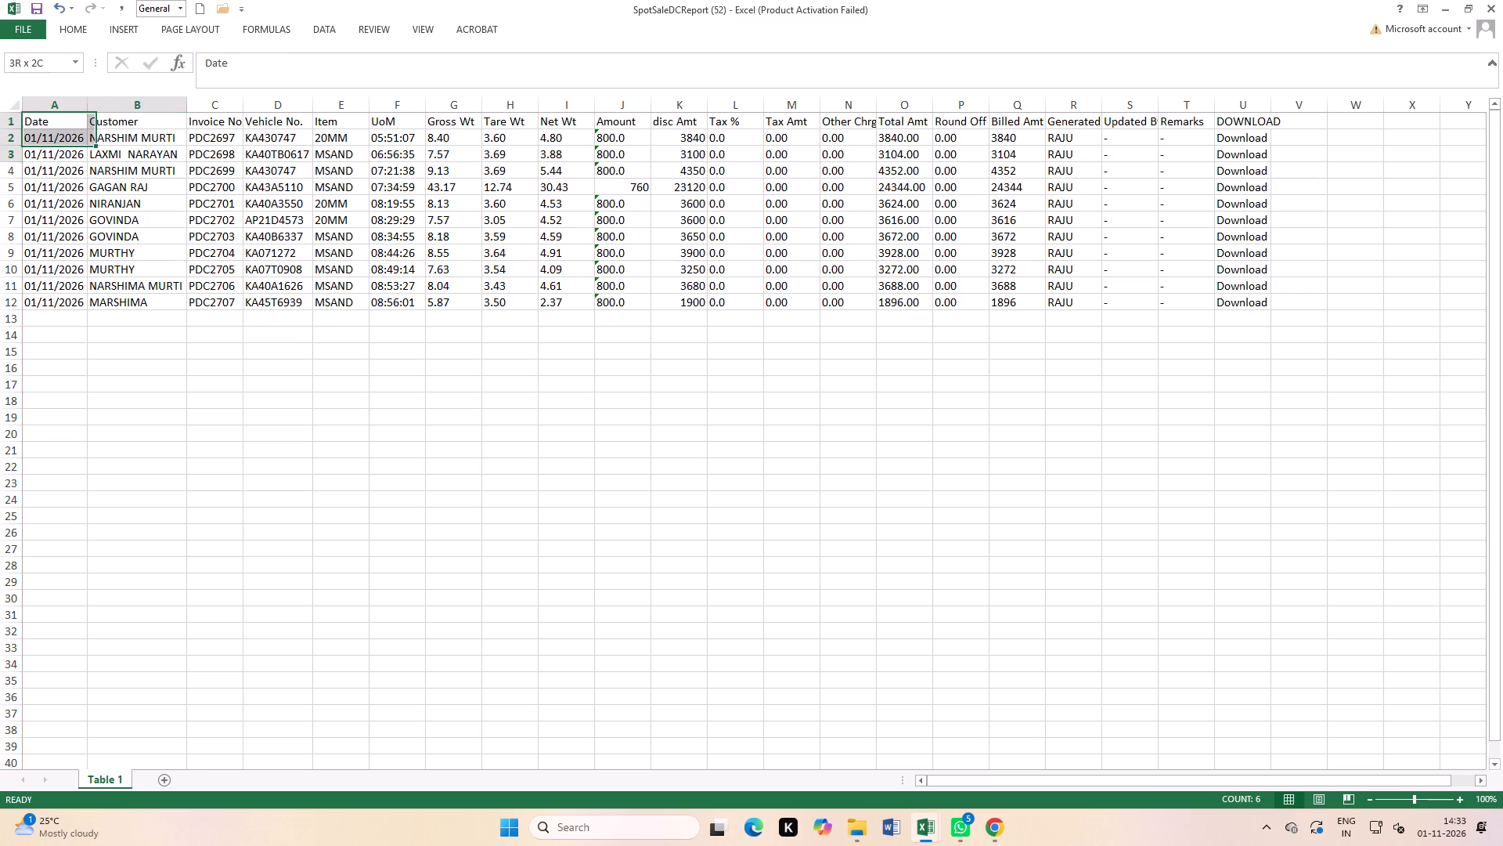
left_click_drag(174, 192, 609, 309)
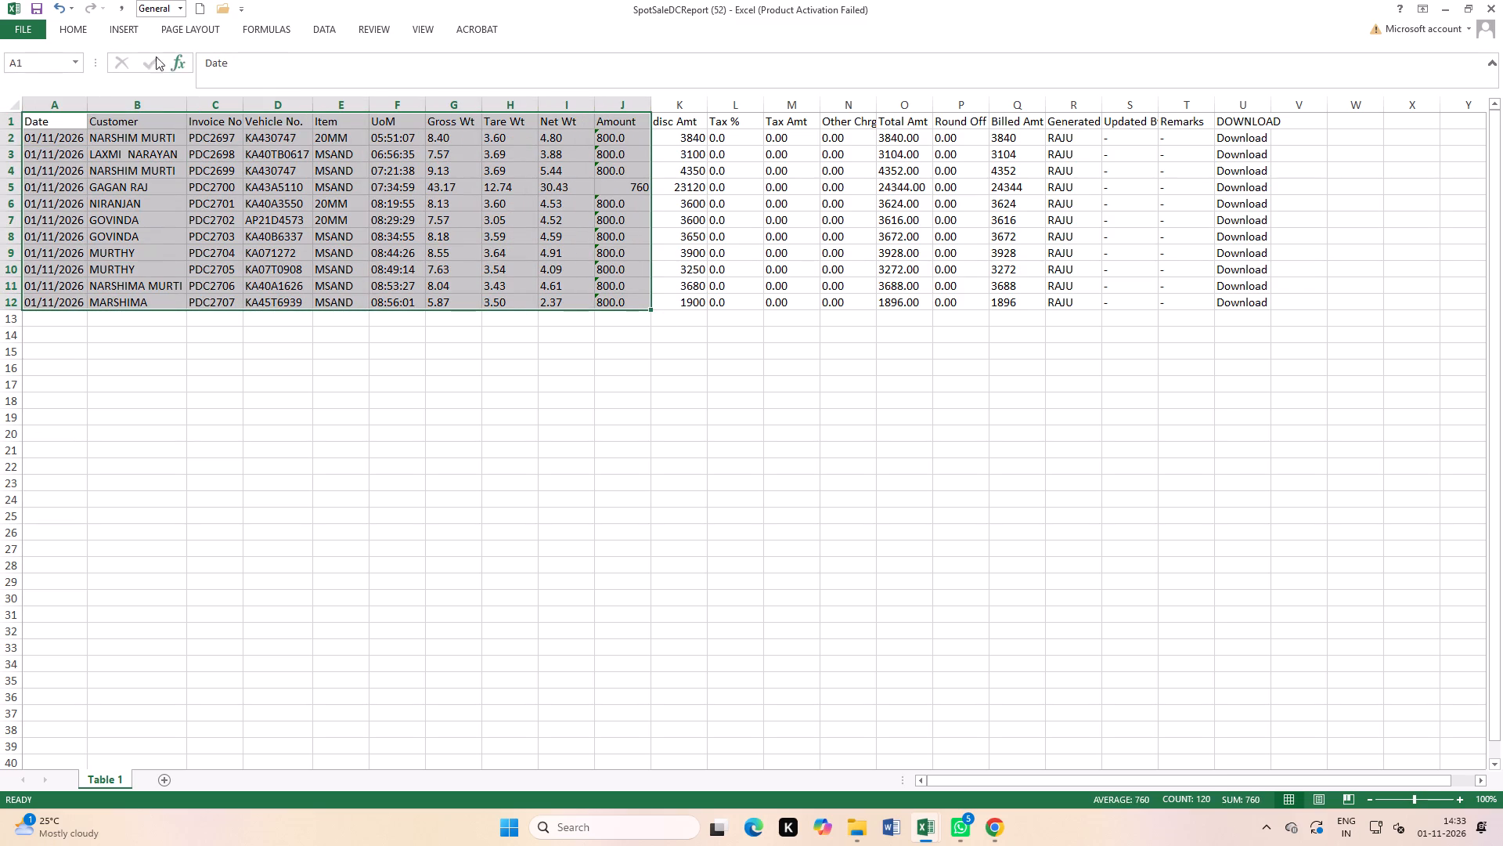
left_click(68, 25)
left_click(308, 78)
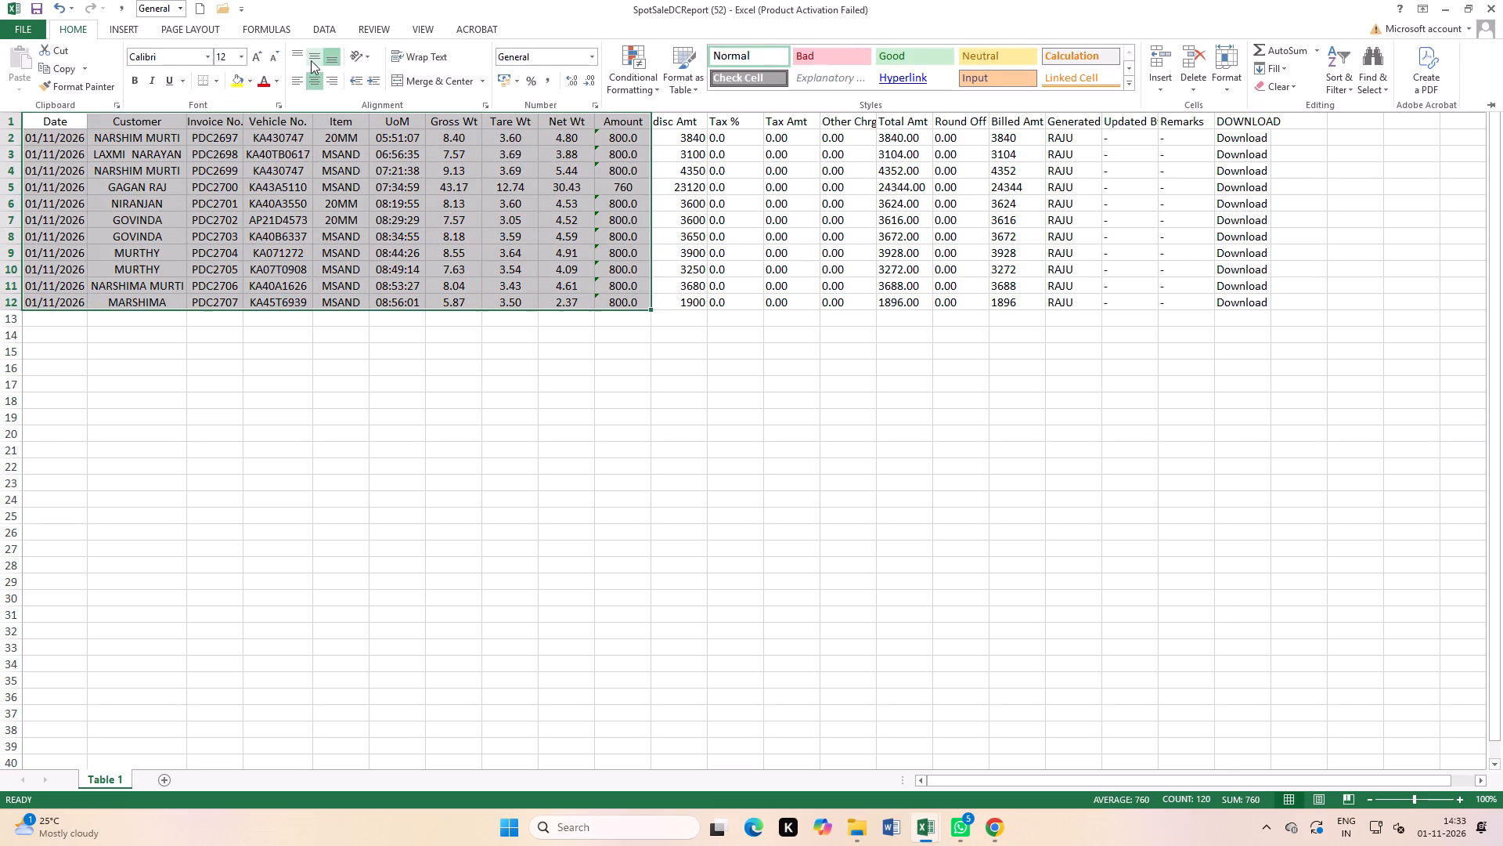
left_click(312, 59)
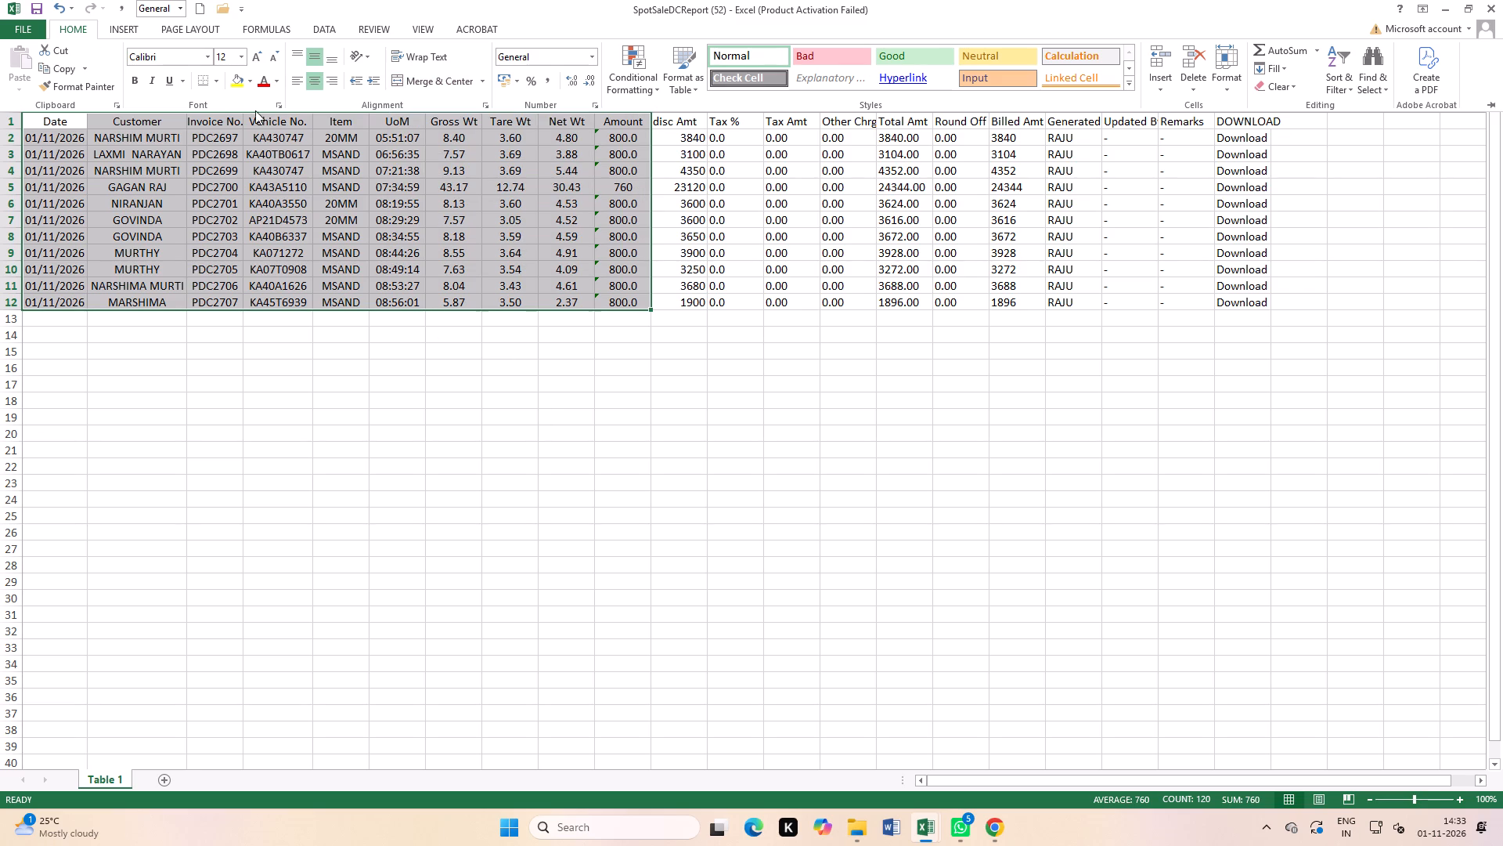
Apply all borders to the Date-to-Amount table A1:J12.
left_click(223, 81)
left_click(218, 77)
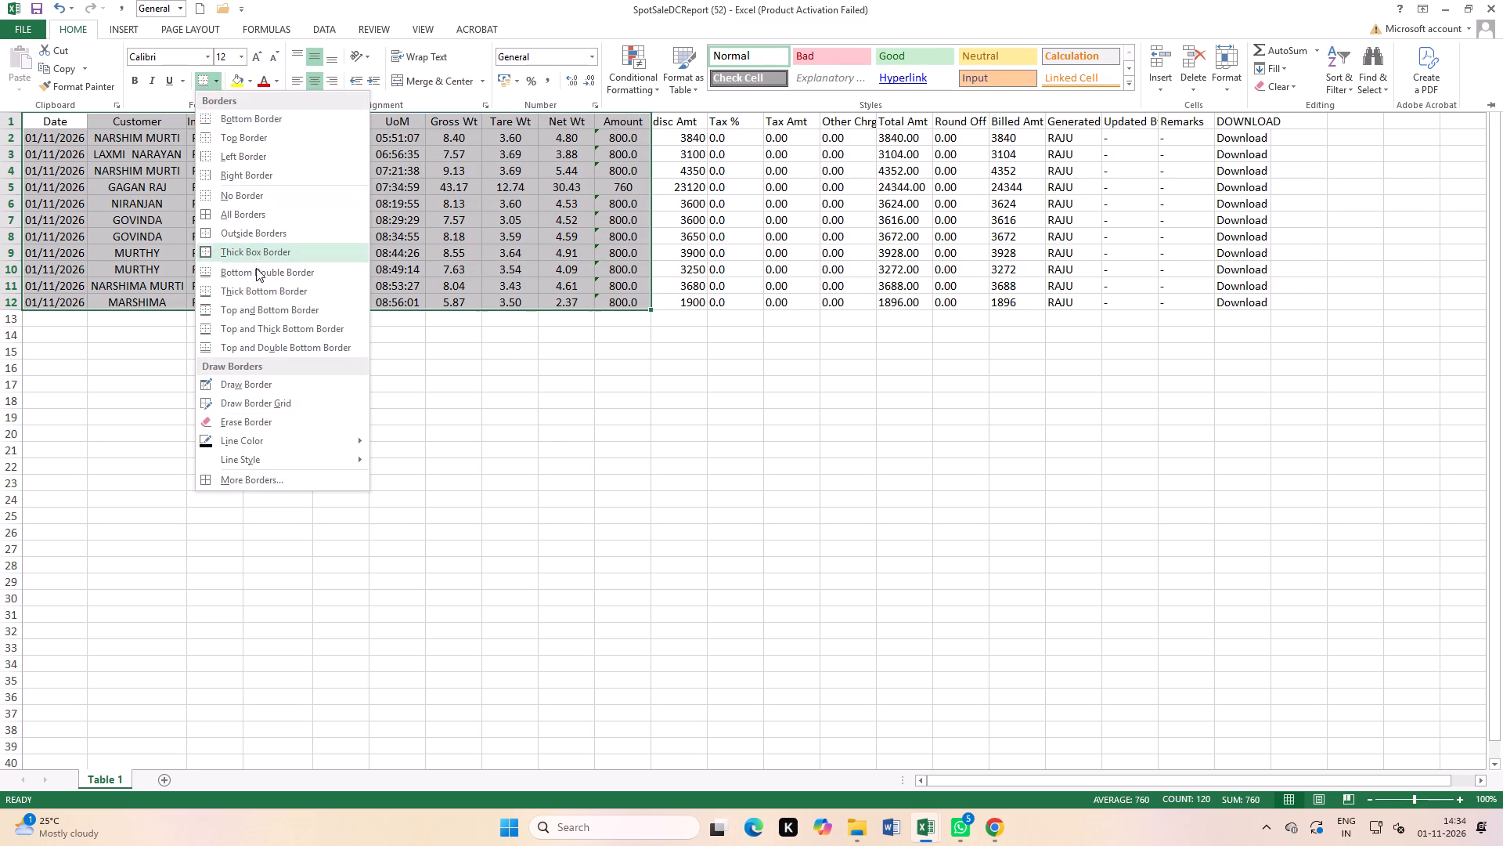
left_click(242, 215)
left_click(647, 403)
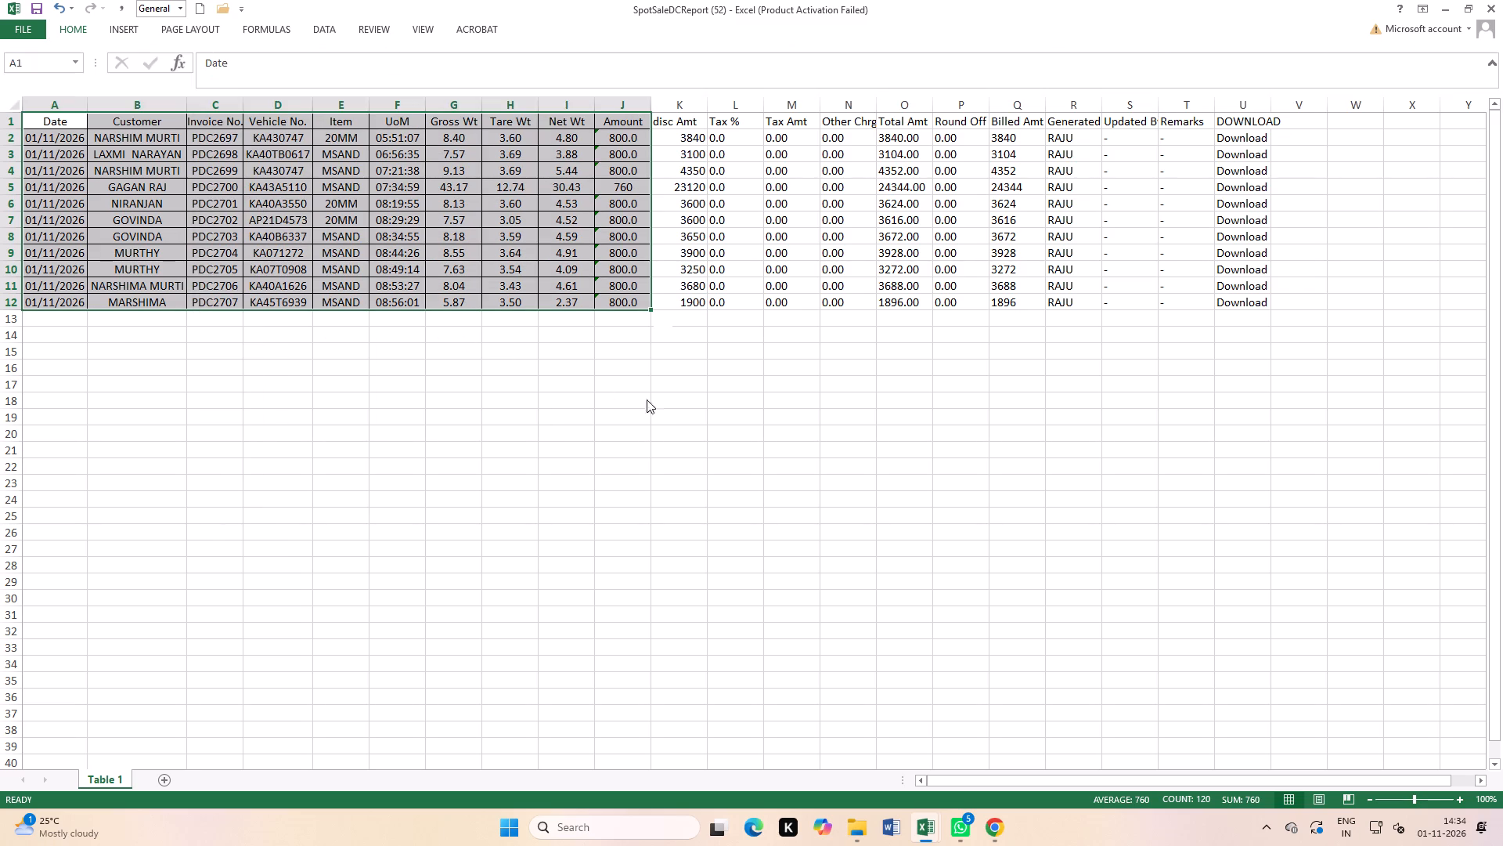
left_click(647, 380)
Copy the data rows A2:J12 of the spot sale report, without the header row.
left_click_drag(52, 139, 117, 201)
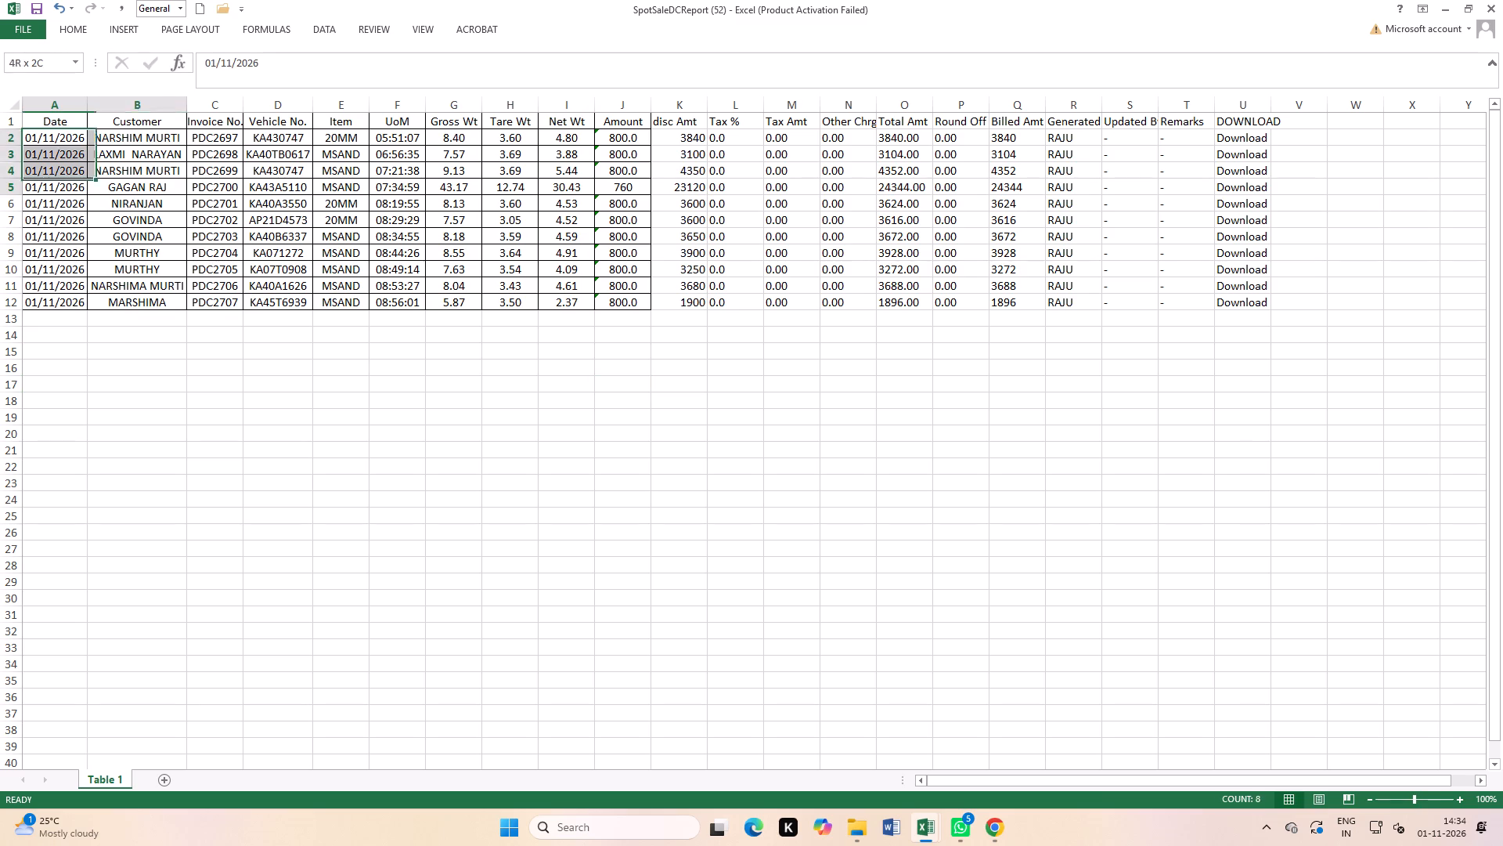
left_click_drag(117, 201, 613, 304)
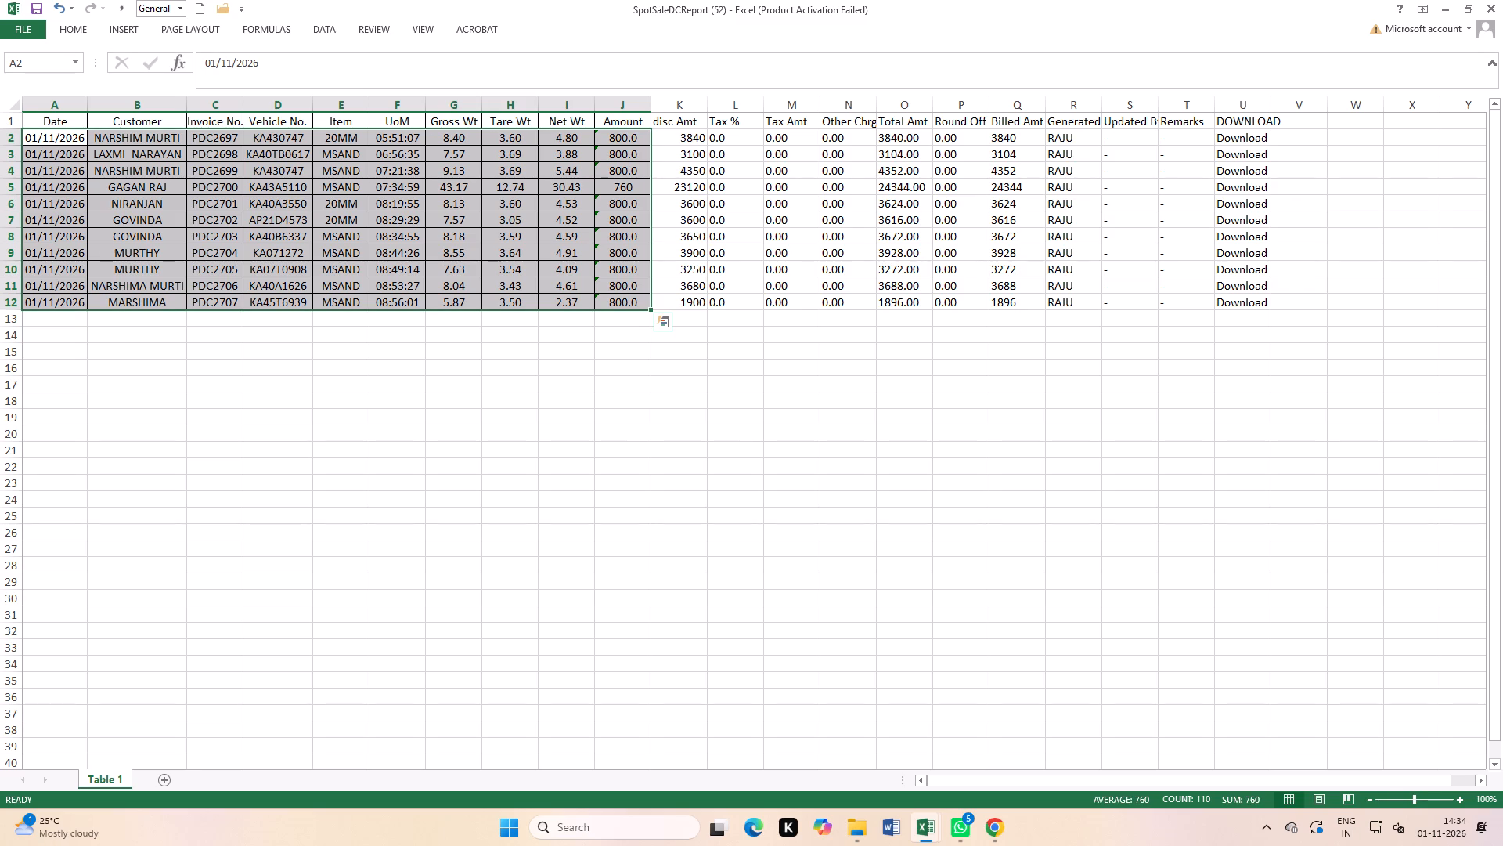
right_click(594, 260)
left_click(622, 290)
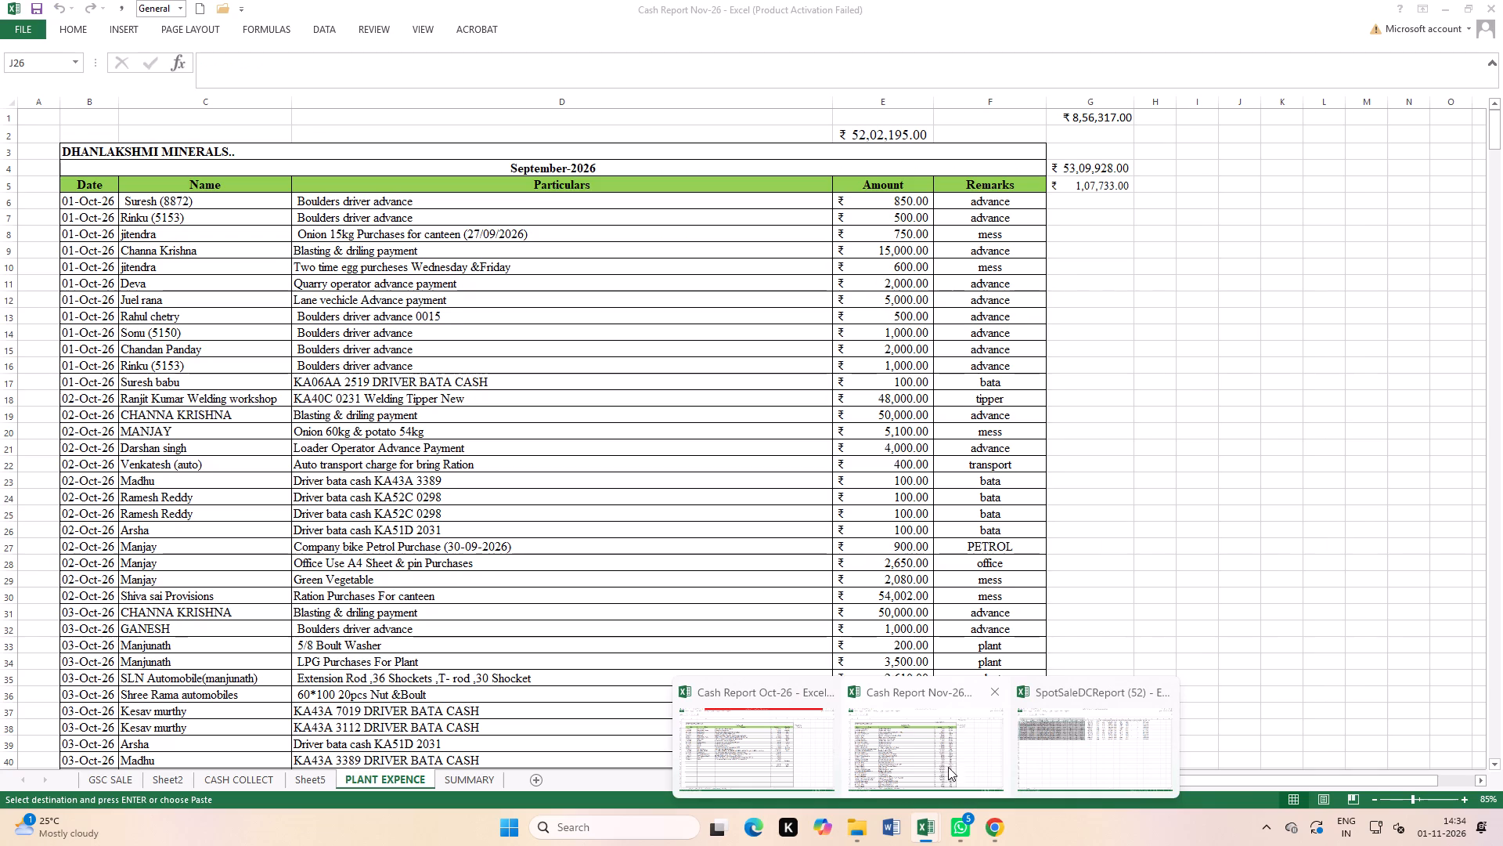
Switch to Cash Report Nov-26 and clear the old entries in B5:L368 of the GSC SALE sheet.
left_click(940, 747)
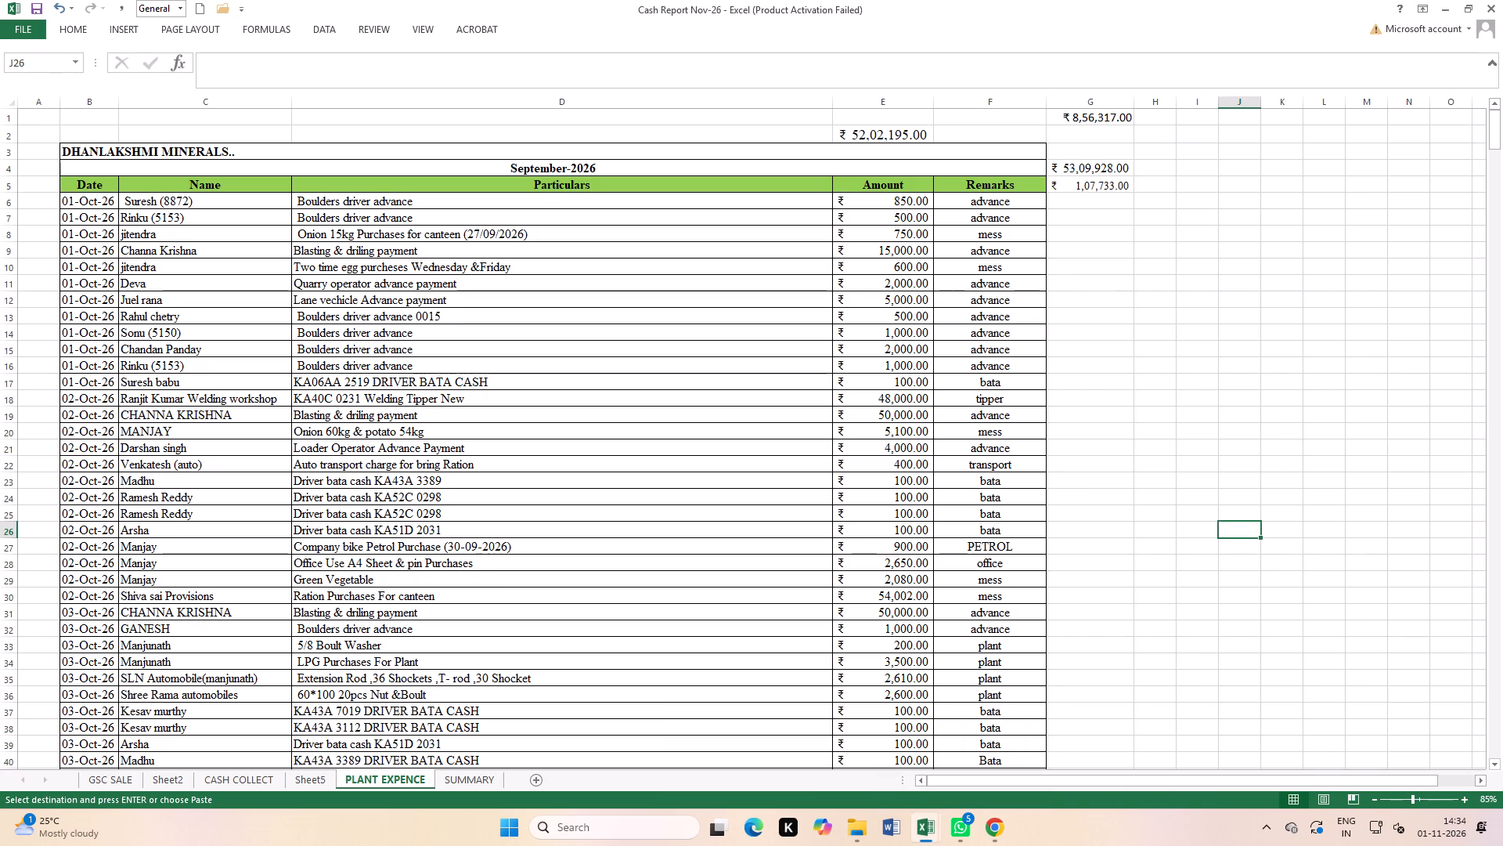
left_click(130, 778)
scroll(182, 544, "up", 5)
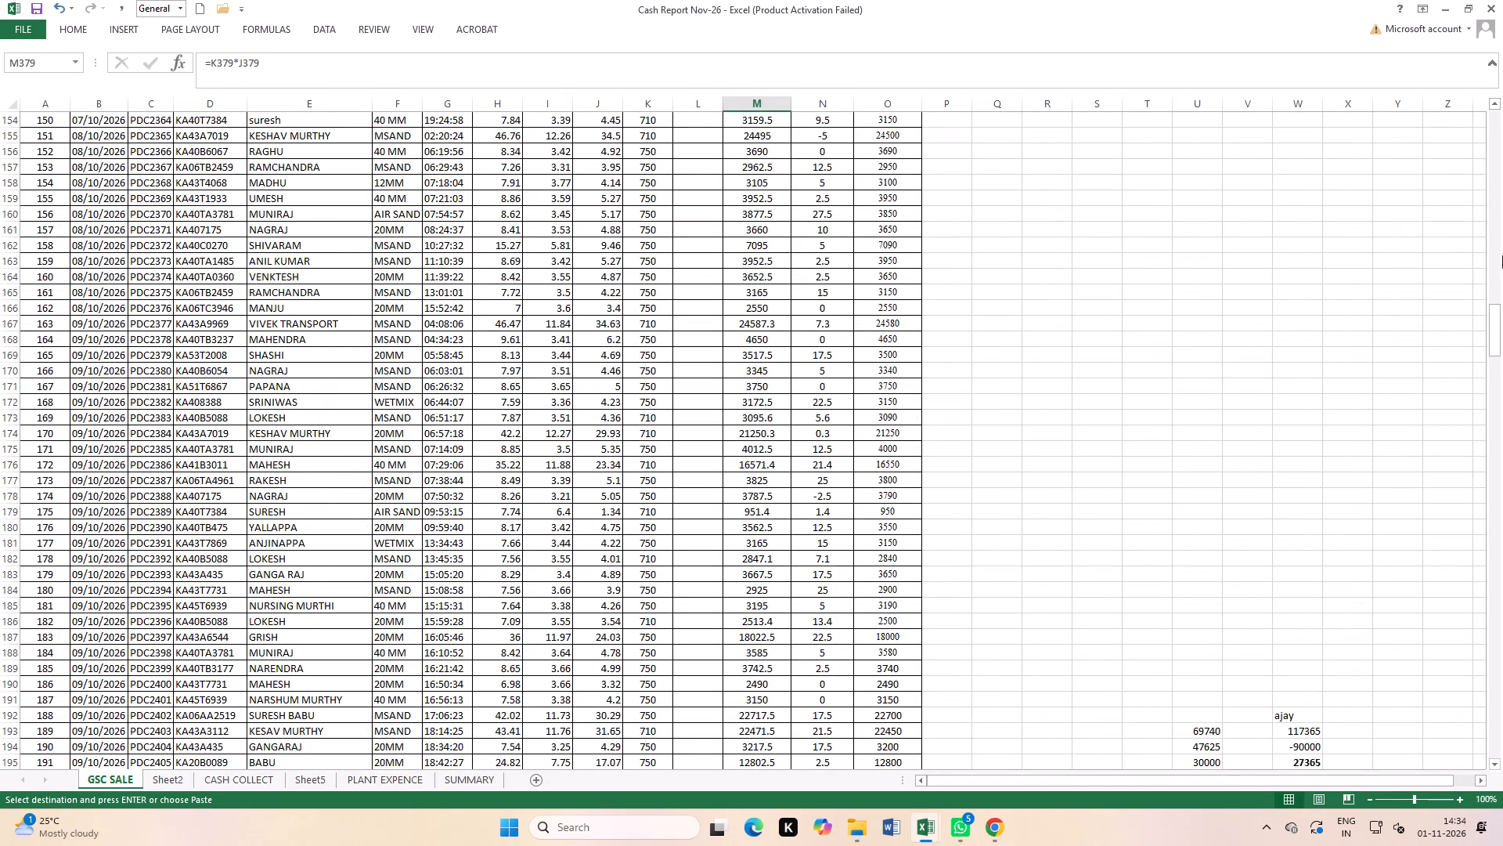
left_click_drag(1494, 320, 1502, 85)
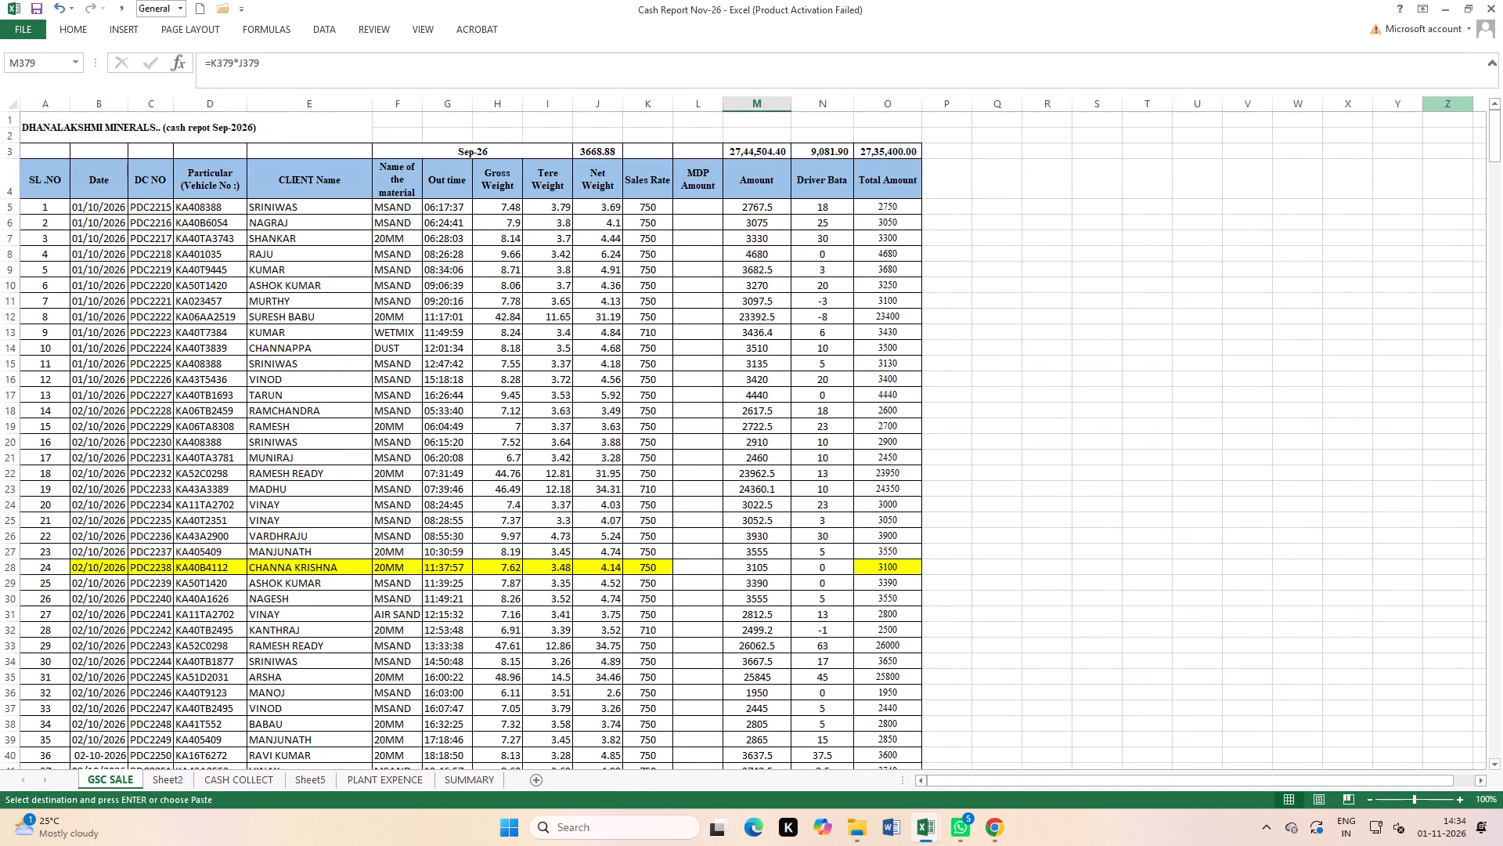
left_click_drag(92, 208, 1000, 842)
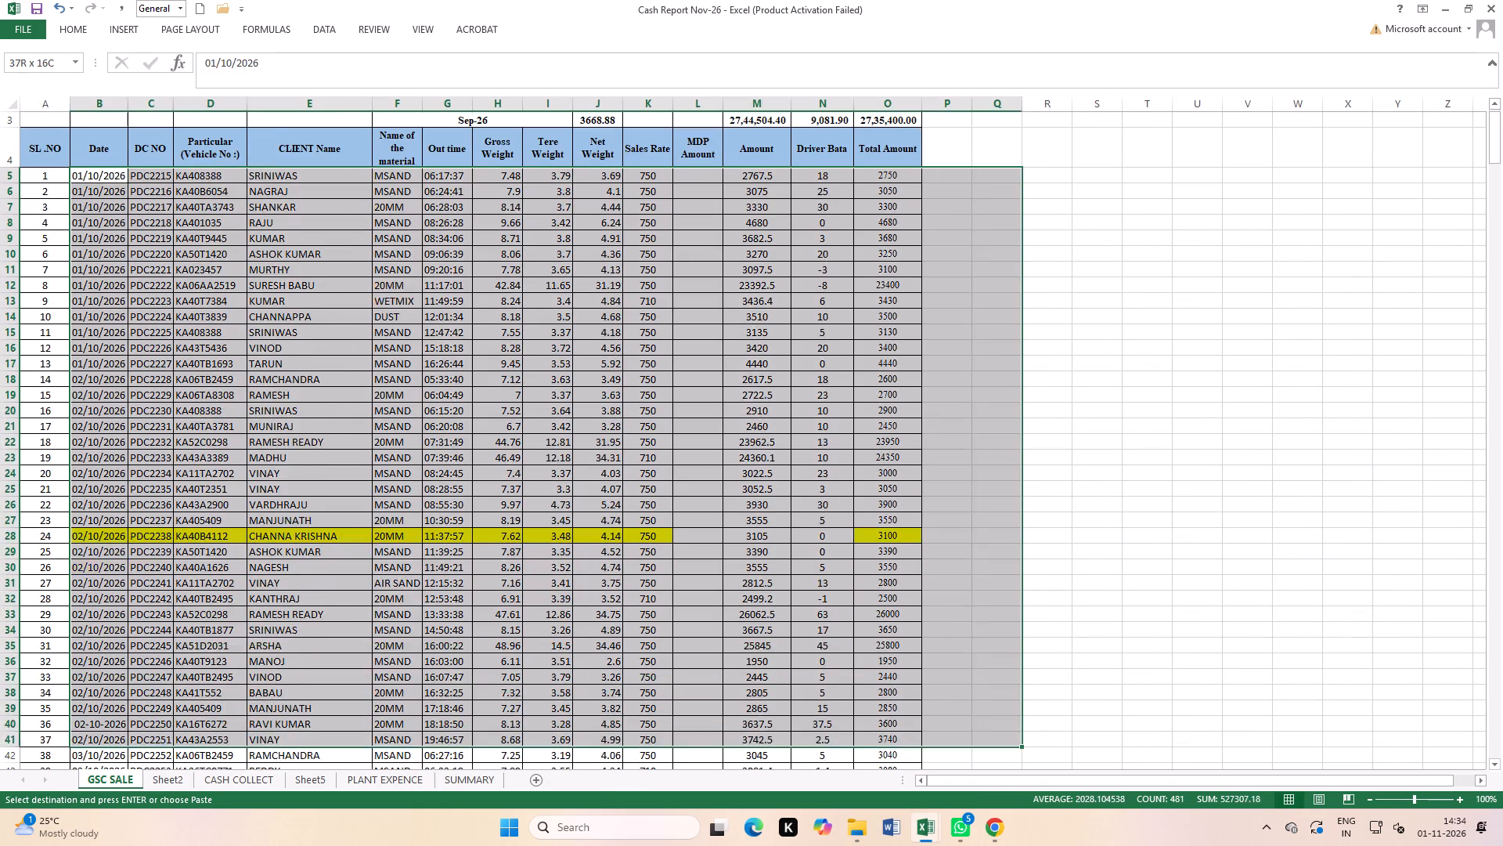
left_click_drag(1000, 842, 824, 623)
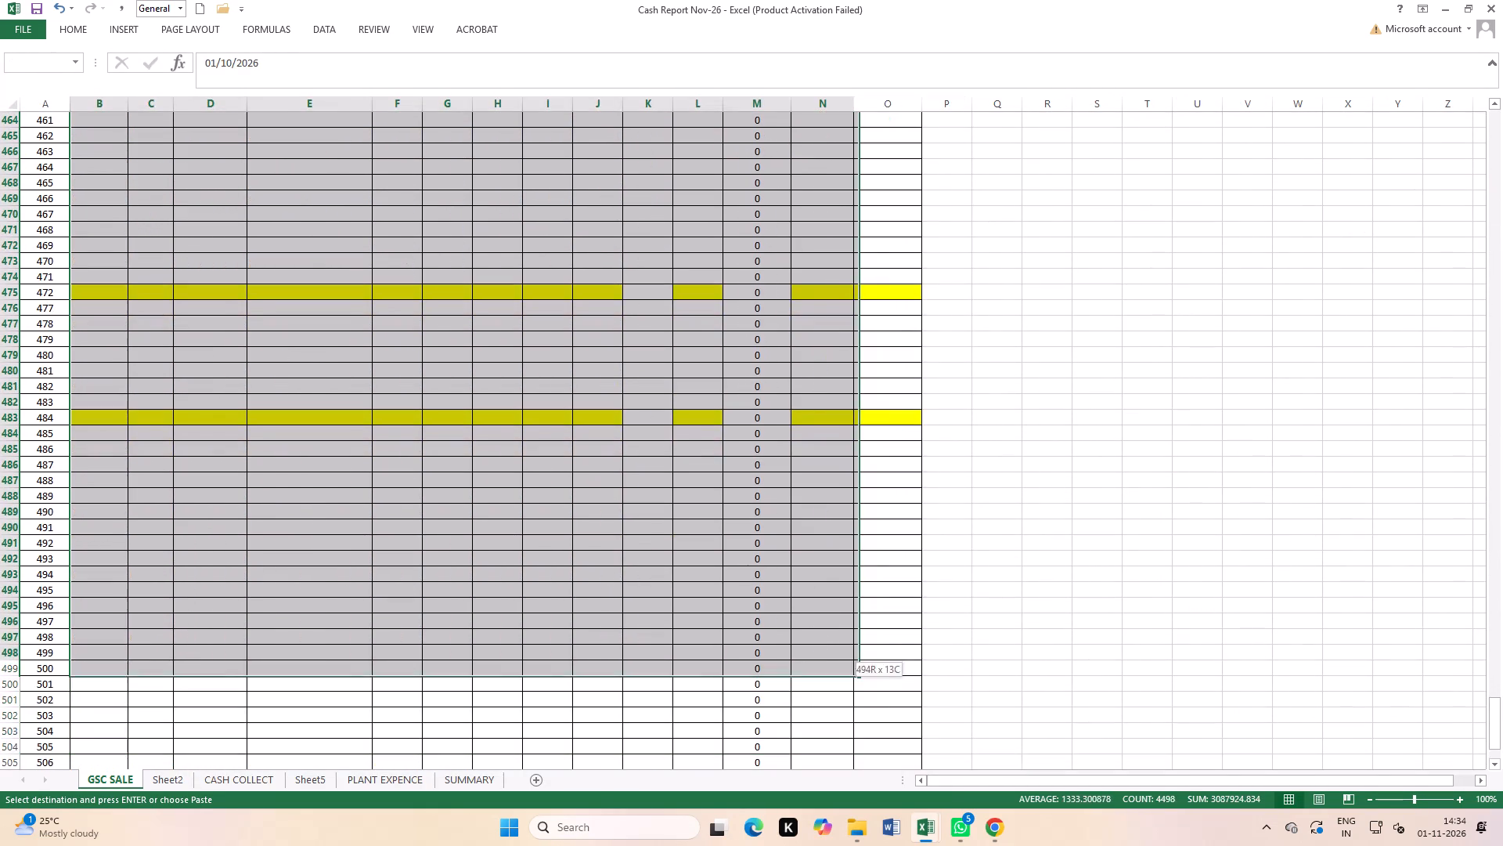
left_click_drag(824, 623, 867, 10)
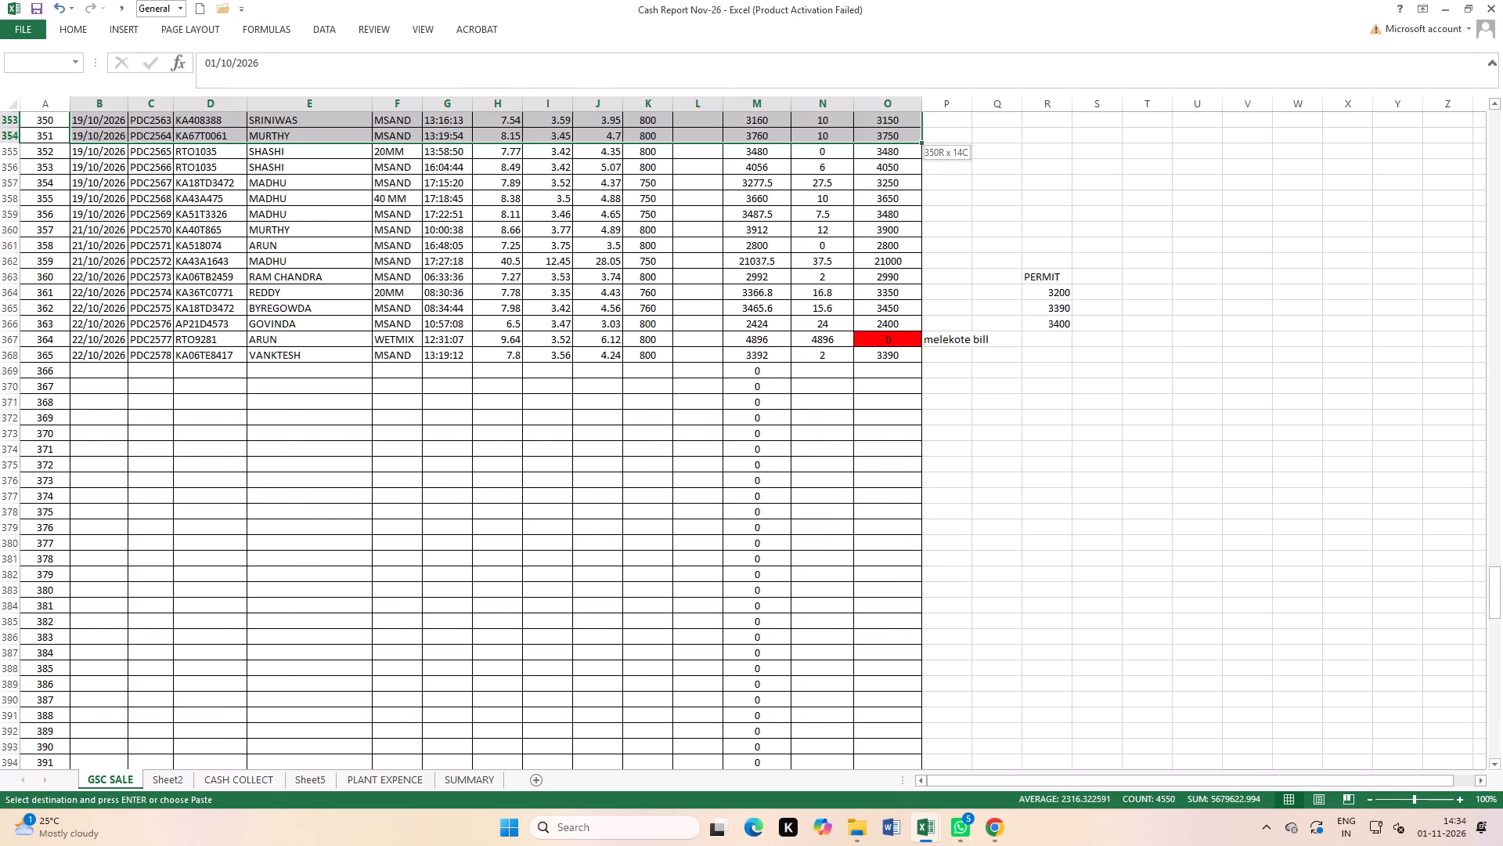
left_click_drag(867, 10, 759, 703)
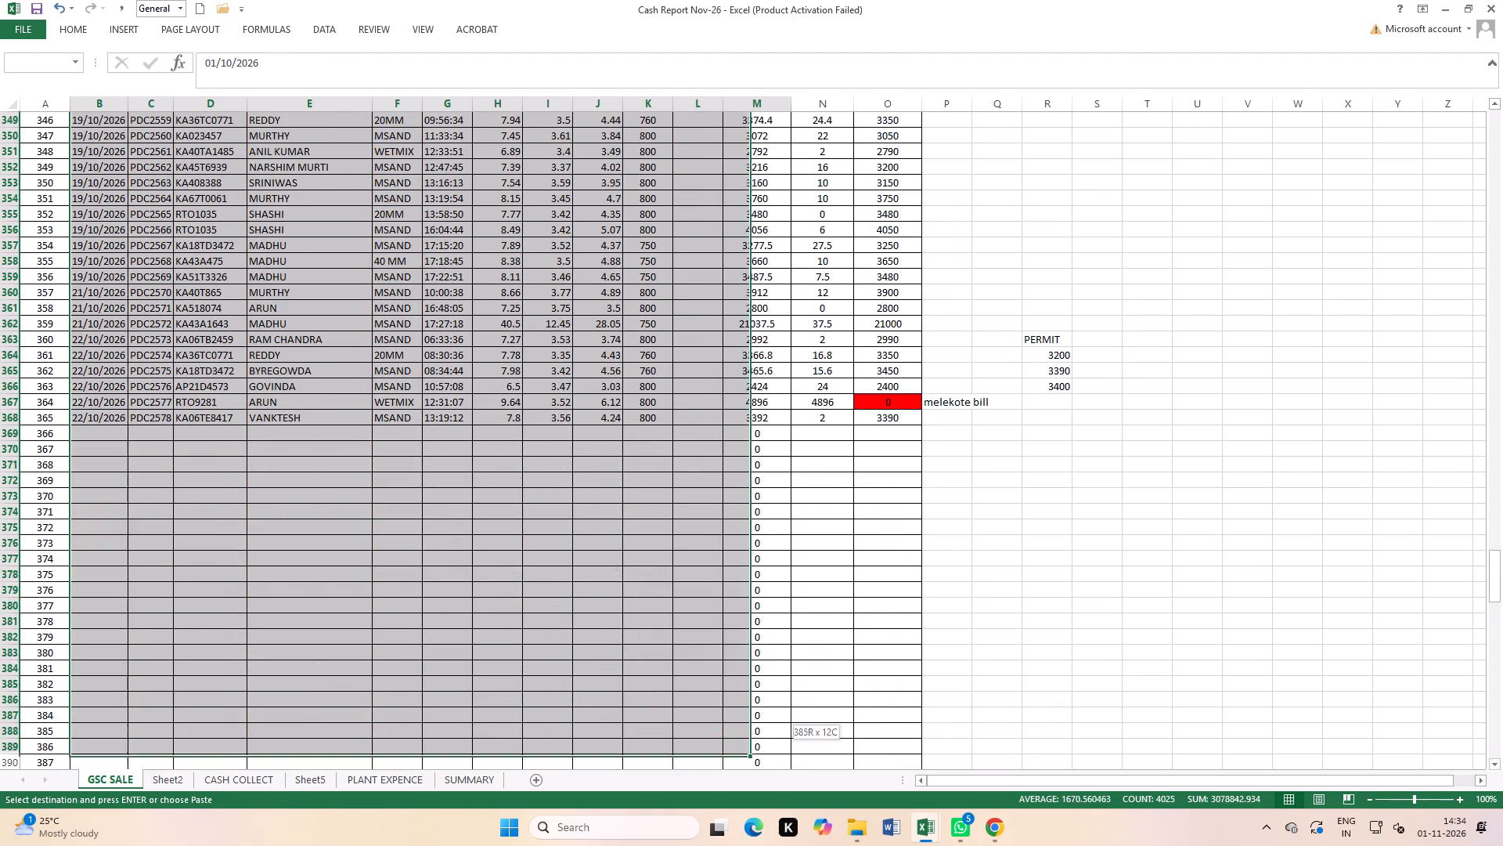
left_click_drag(759, 703, 683, 421)
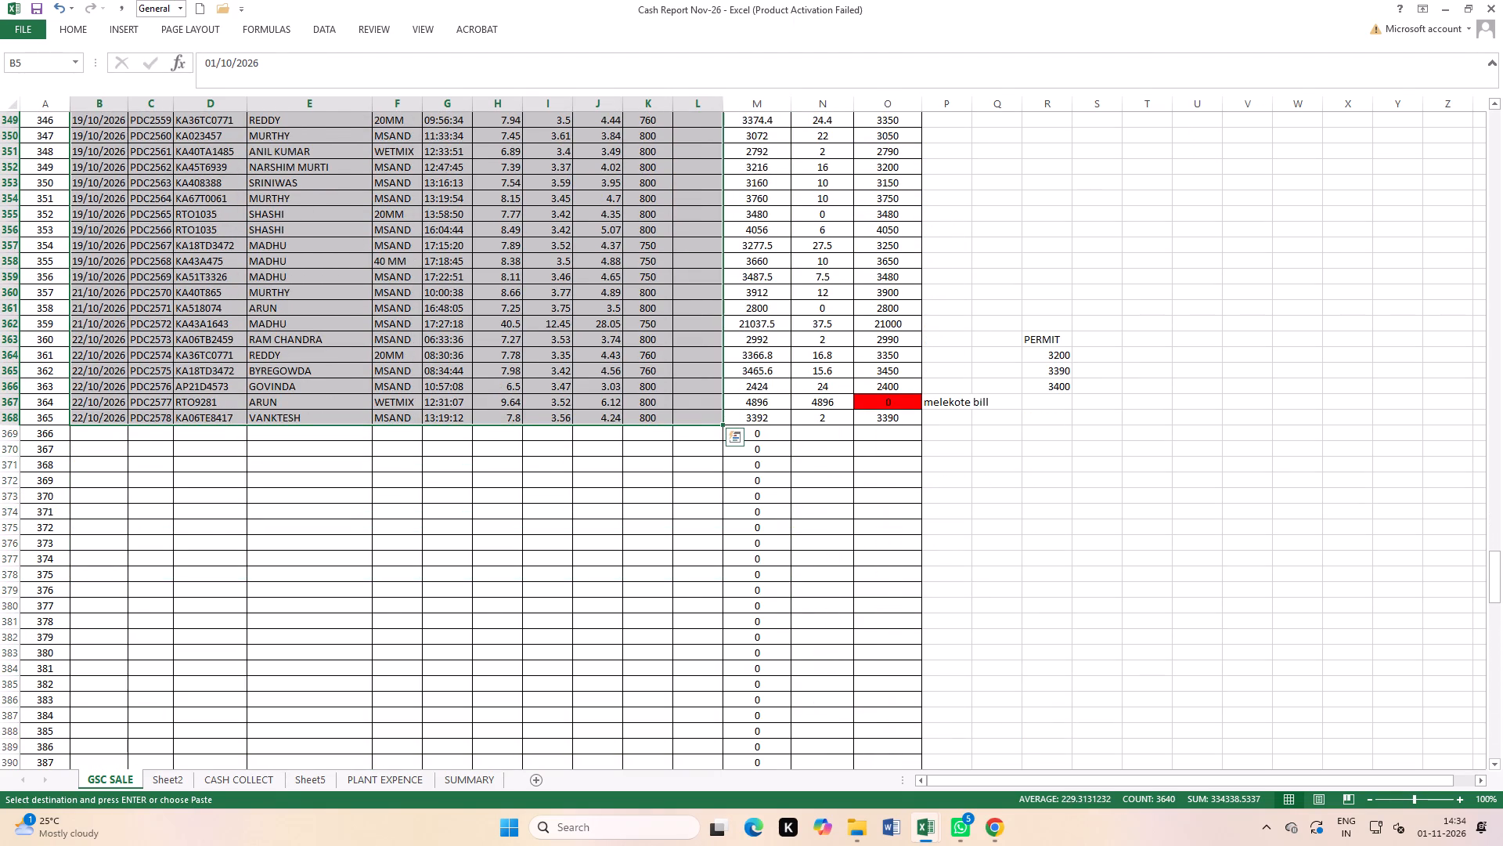
key("Delete")
left_click(467, 425)
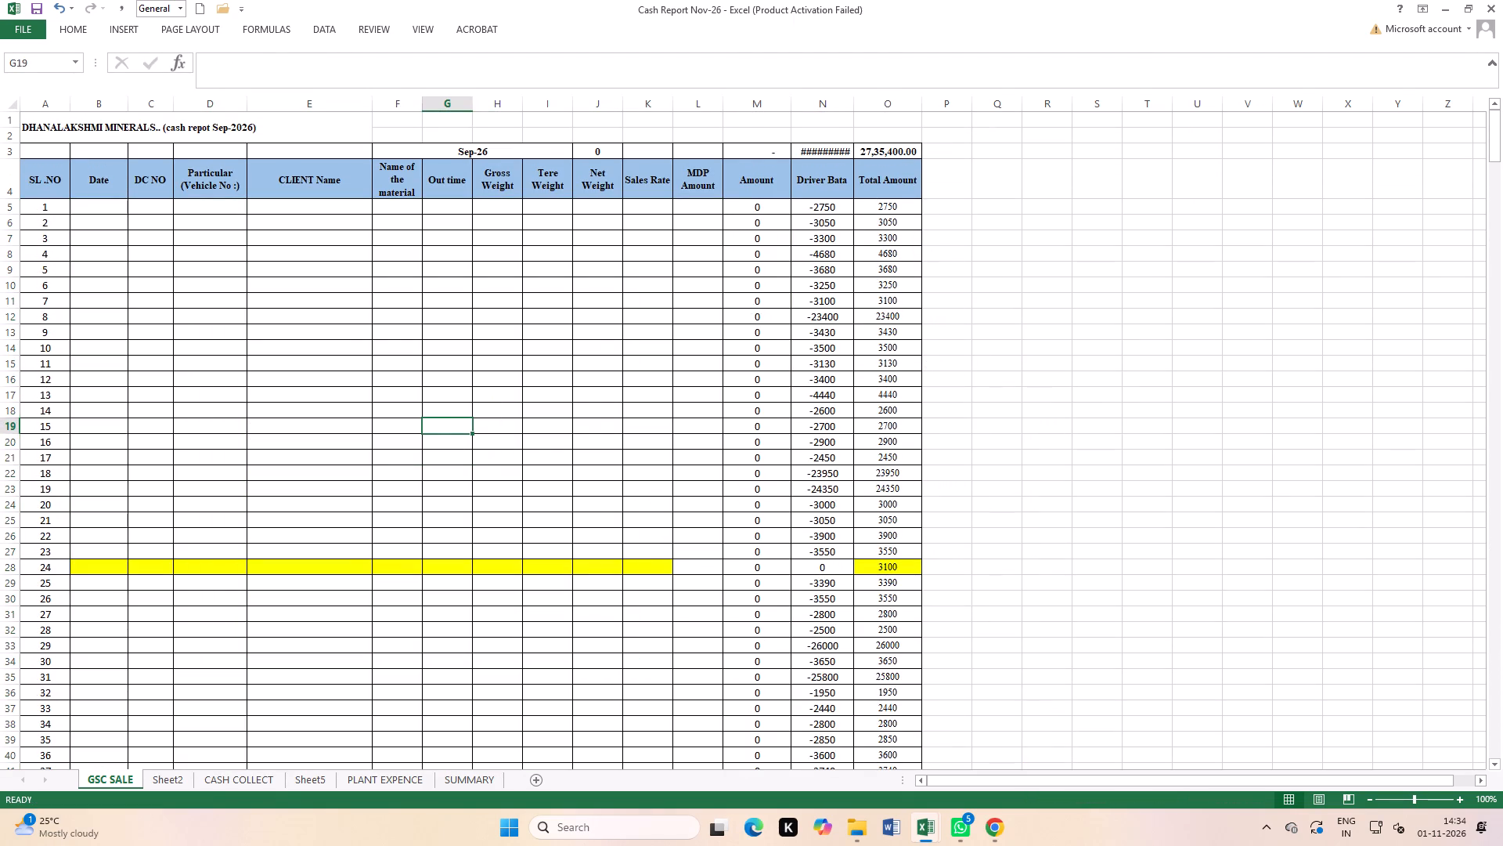
Copy A2:J12 from the spot sale report again and paste it at B5 in Cash Report Nov-26's GSC SALE sheet.
key("ctrl+Tab")
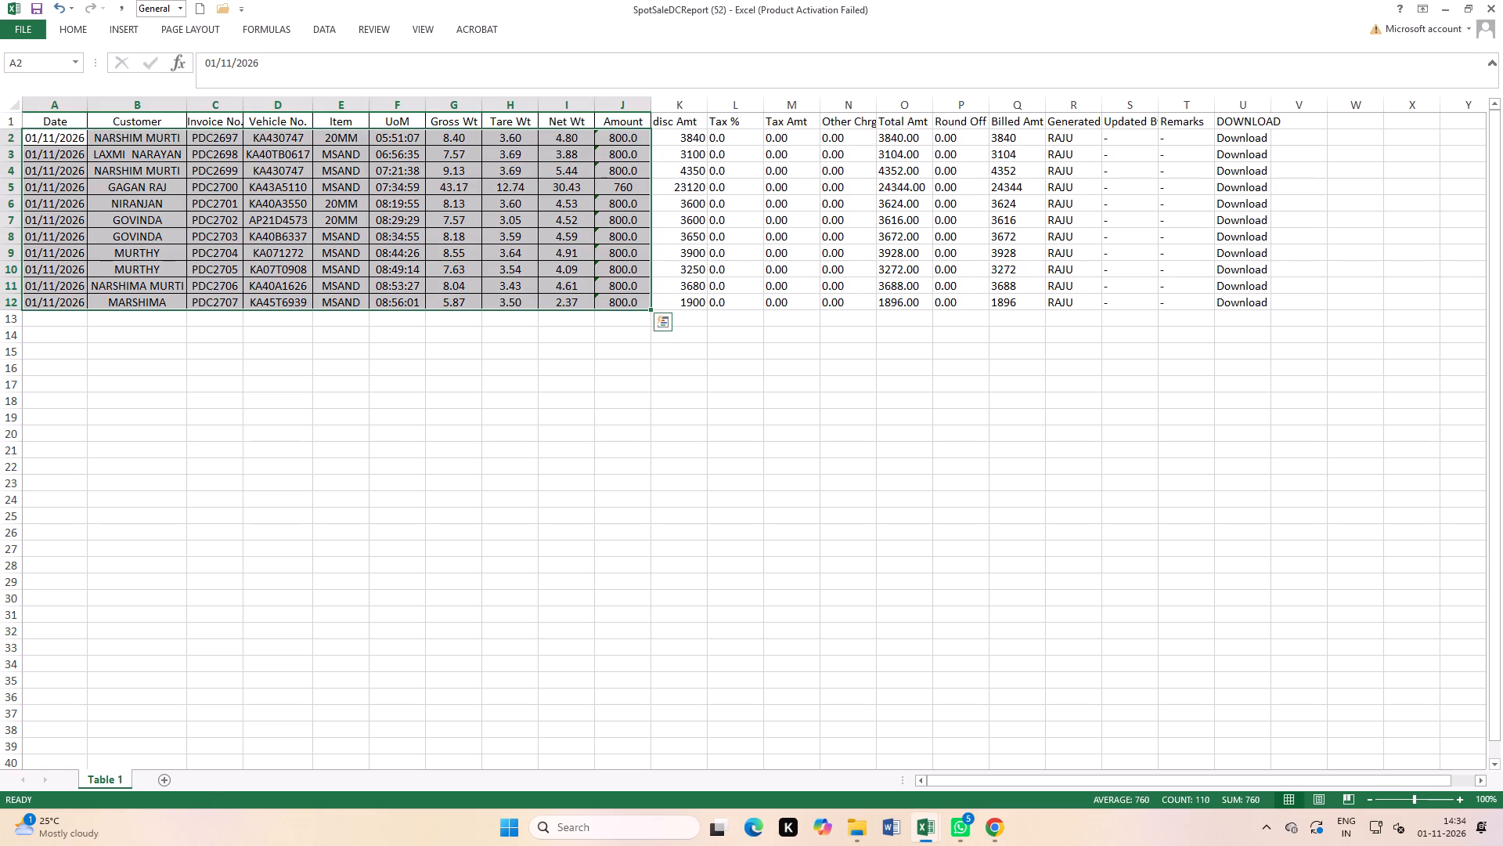
key("ctrl+c")
key("ctrl+Tab")
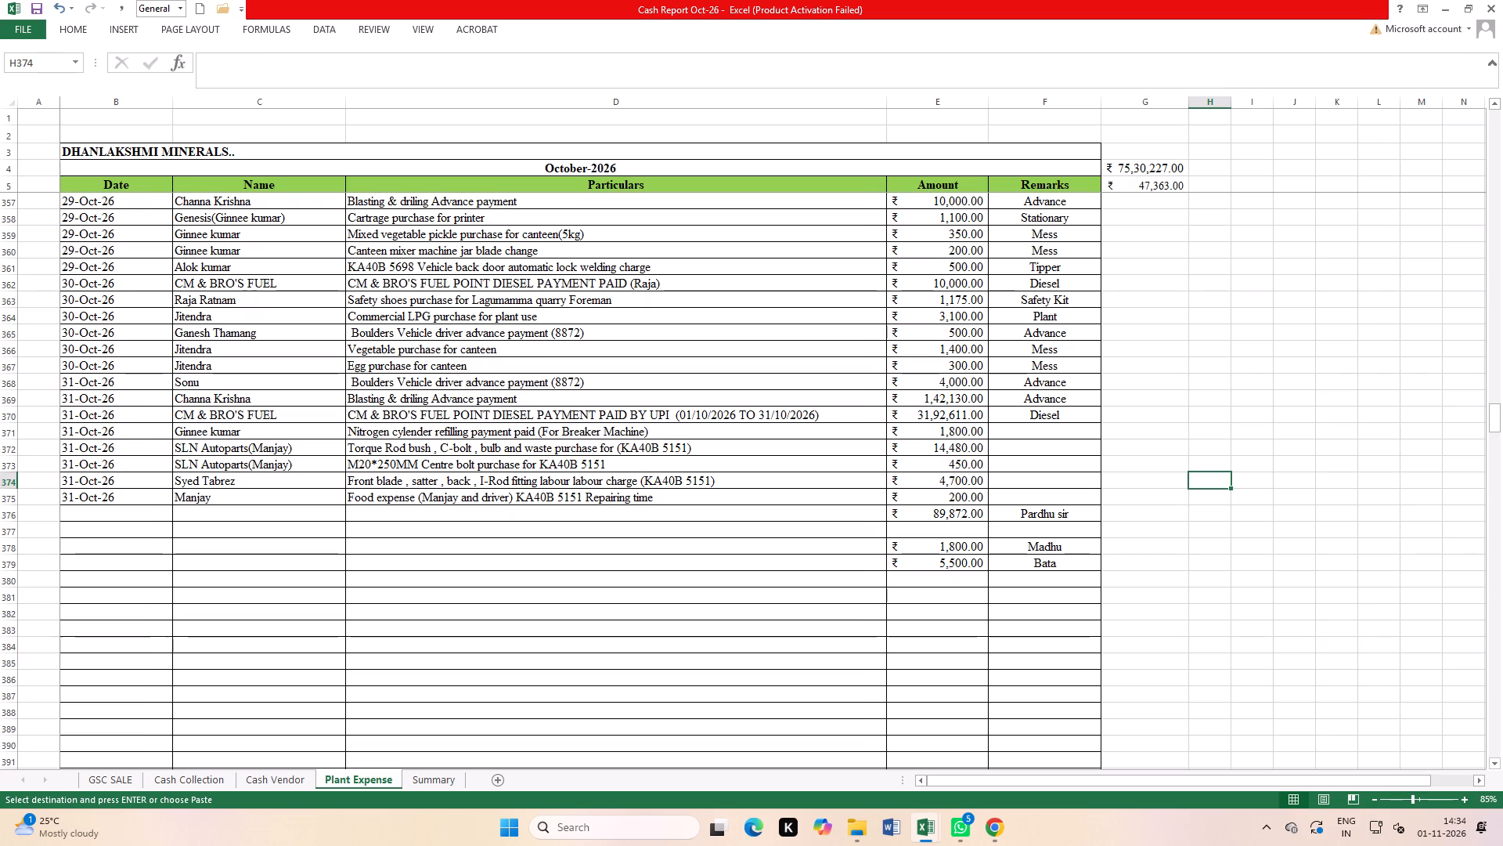
key("ctrl+Tab")
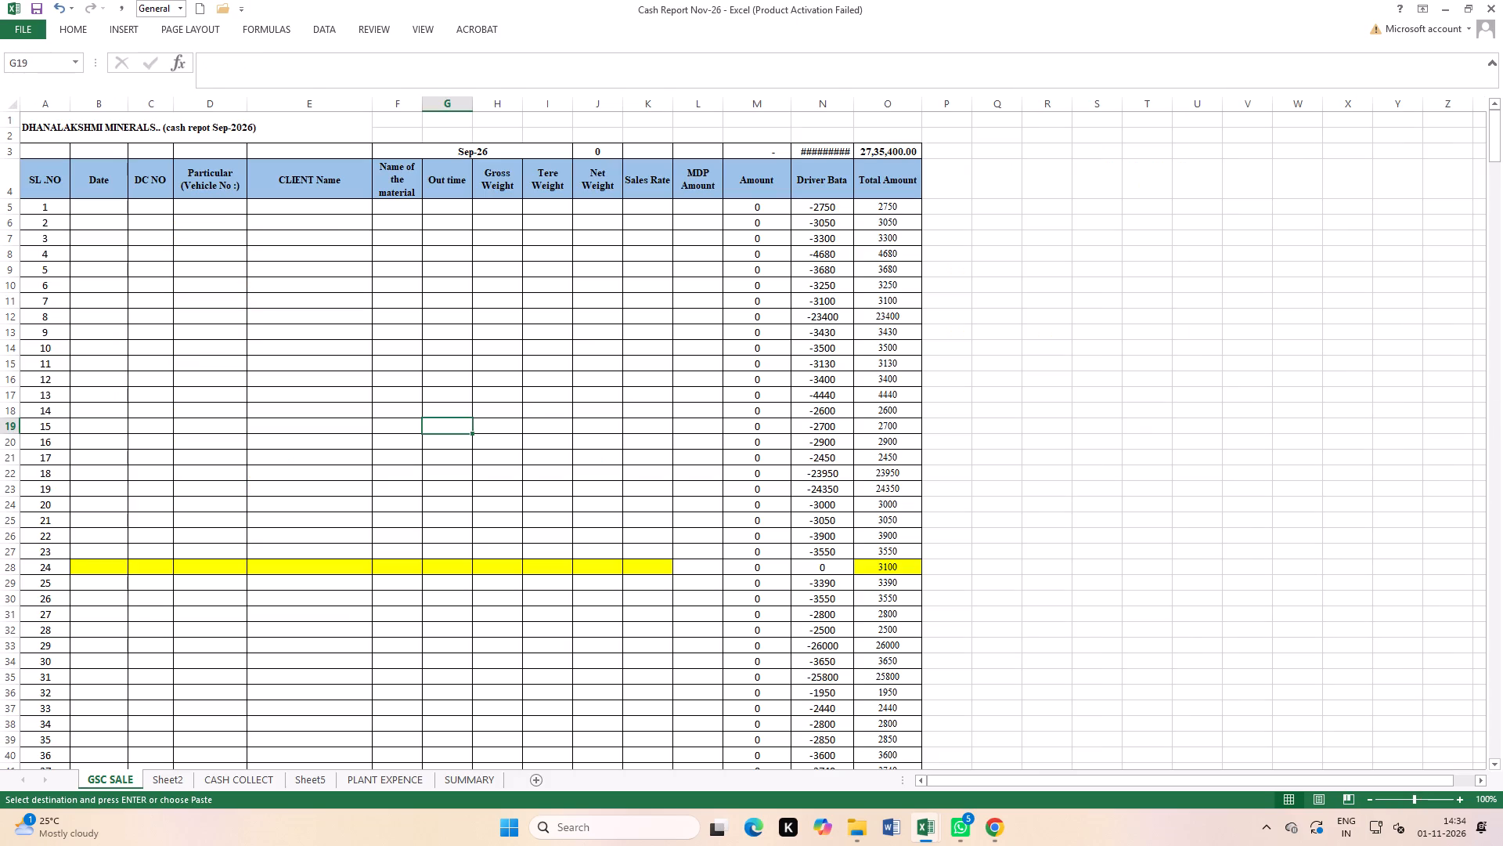
left_click(90, 208)
key("ctrl+v")
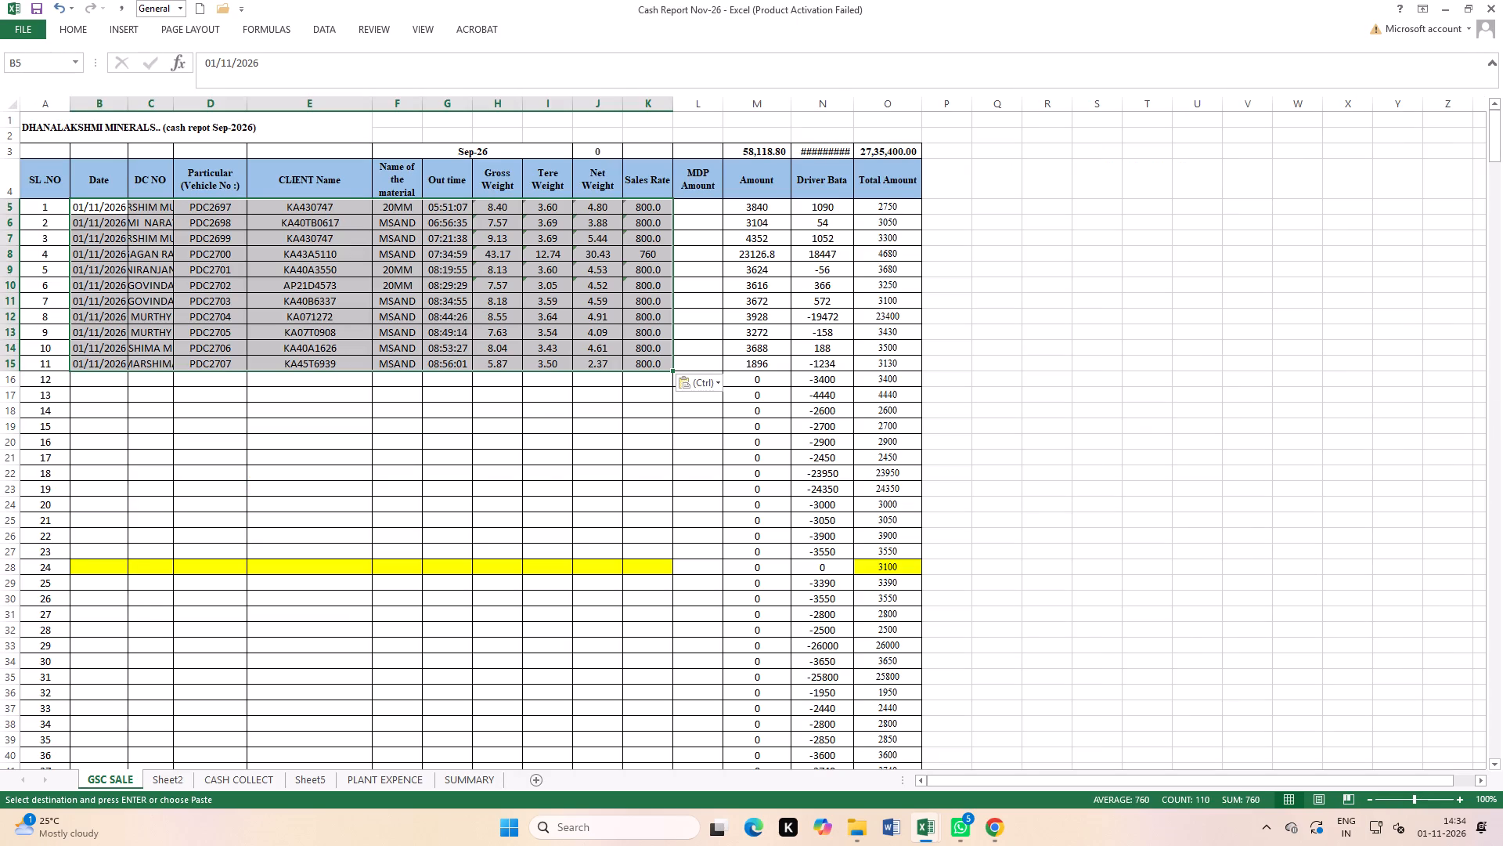
left_click(514, 473)
Convert the text-stored values in H5:K15, from Gross Weight to Sales Rate, to numbers.
left_click_drag(485, 203, 647, 352)
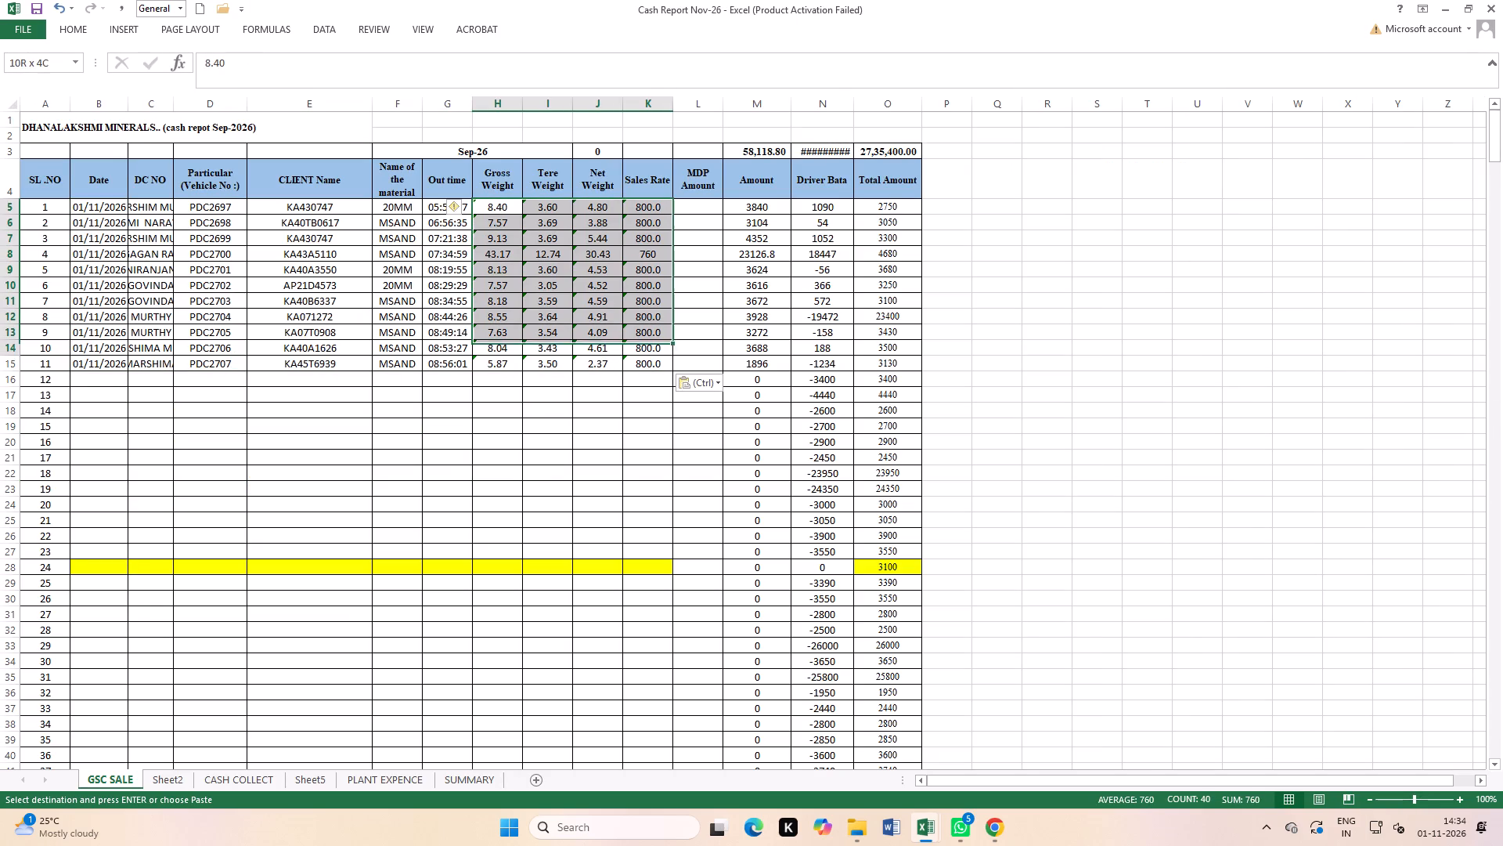
left_click_drag(647, 352, 652, 363)
left_click(453, 203)
left_click(489, 249)
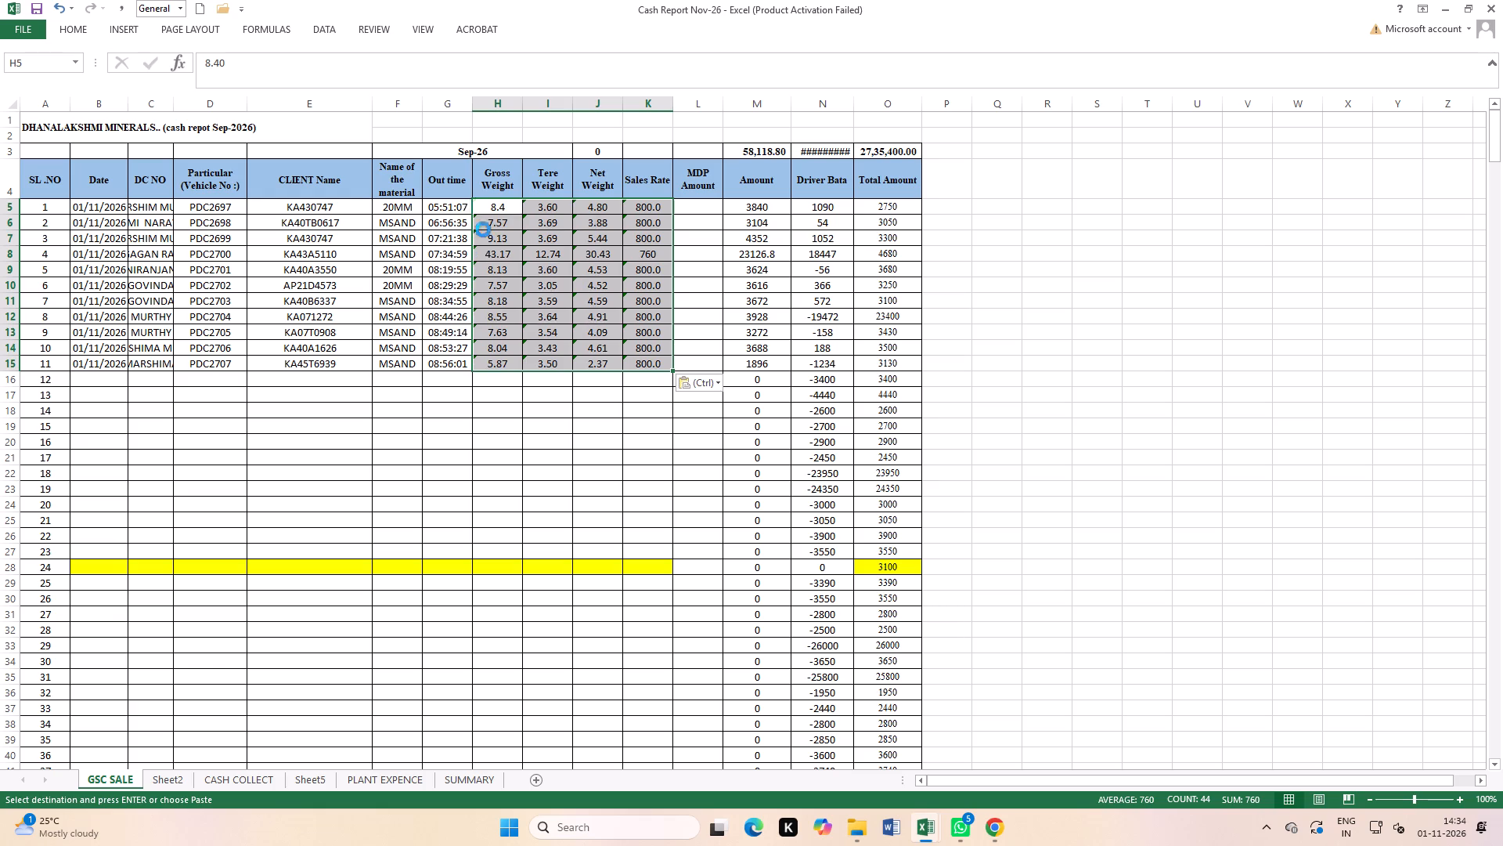
Change the month heading date in merged cell F3 to 01-11-2026.
double_click(470, 152)
double_click(470, 152)
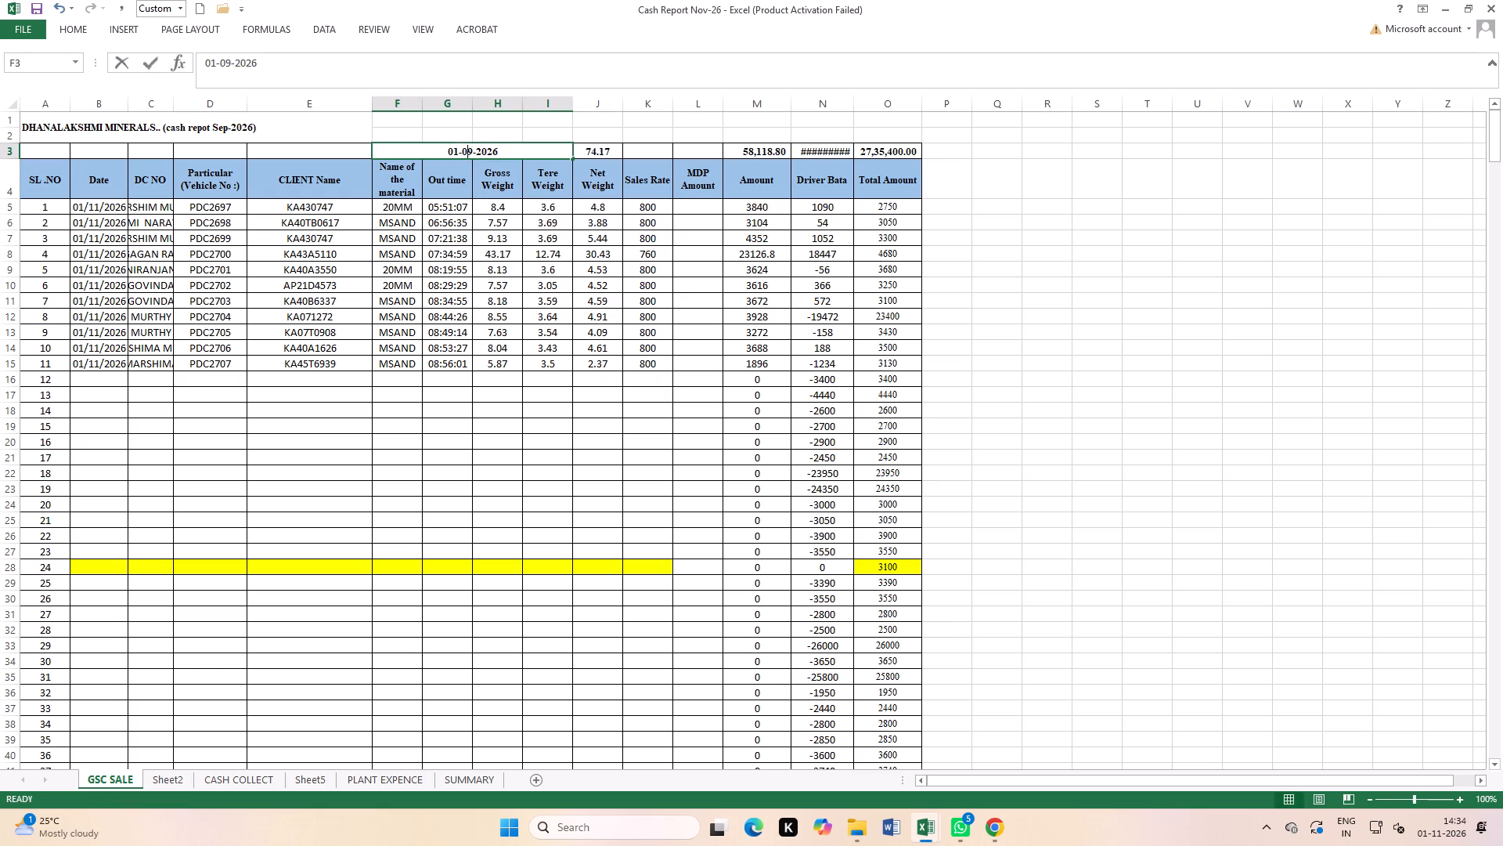
left_click(471, 149)
key("BackSpace")
key("BackSpace")
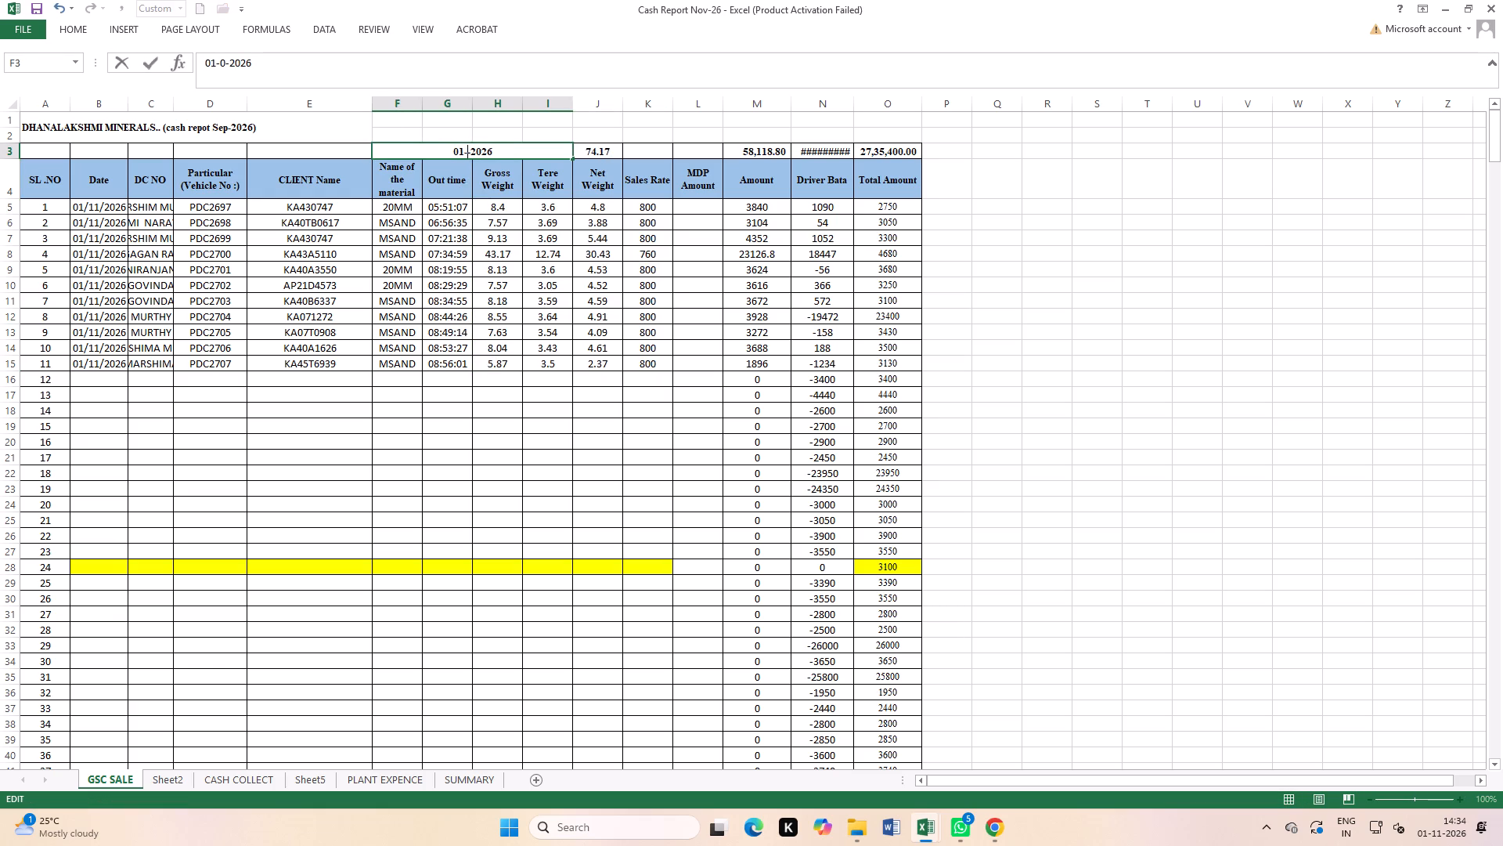
type("11")
left_click(705, 429)
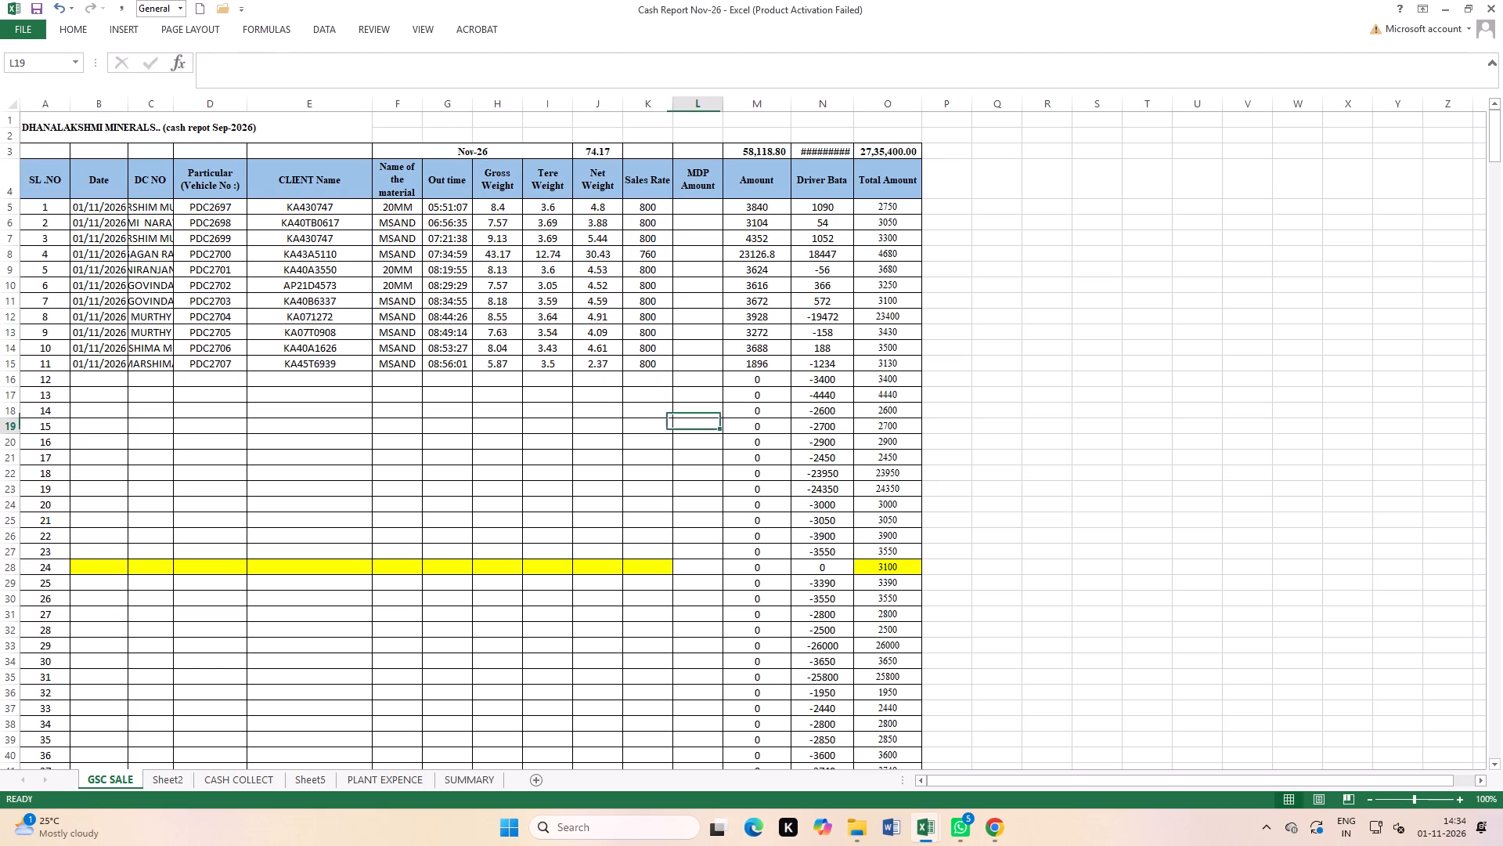
Auto-fit the width of the Driver Bata column N.
double_click(859, 104)
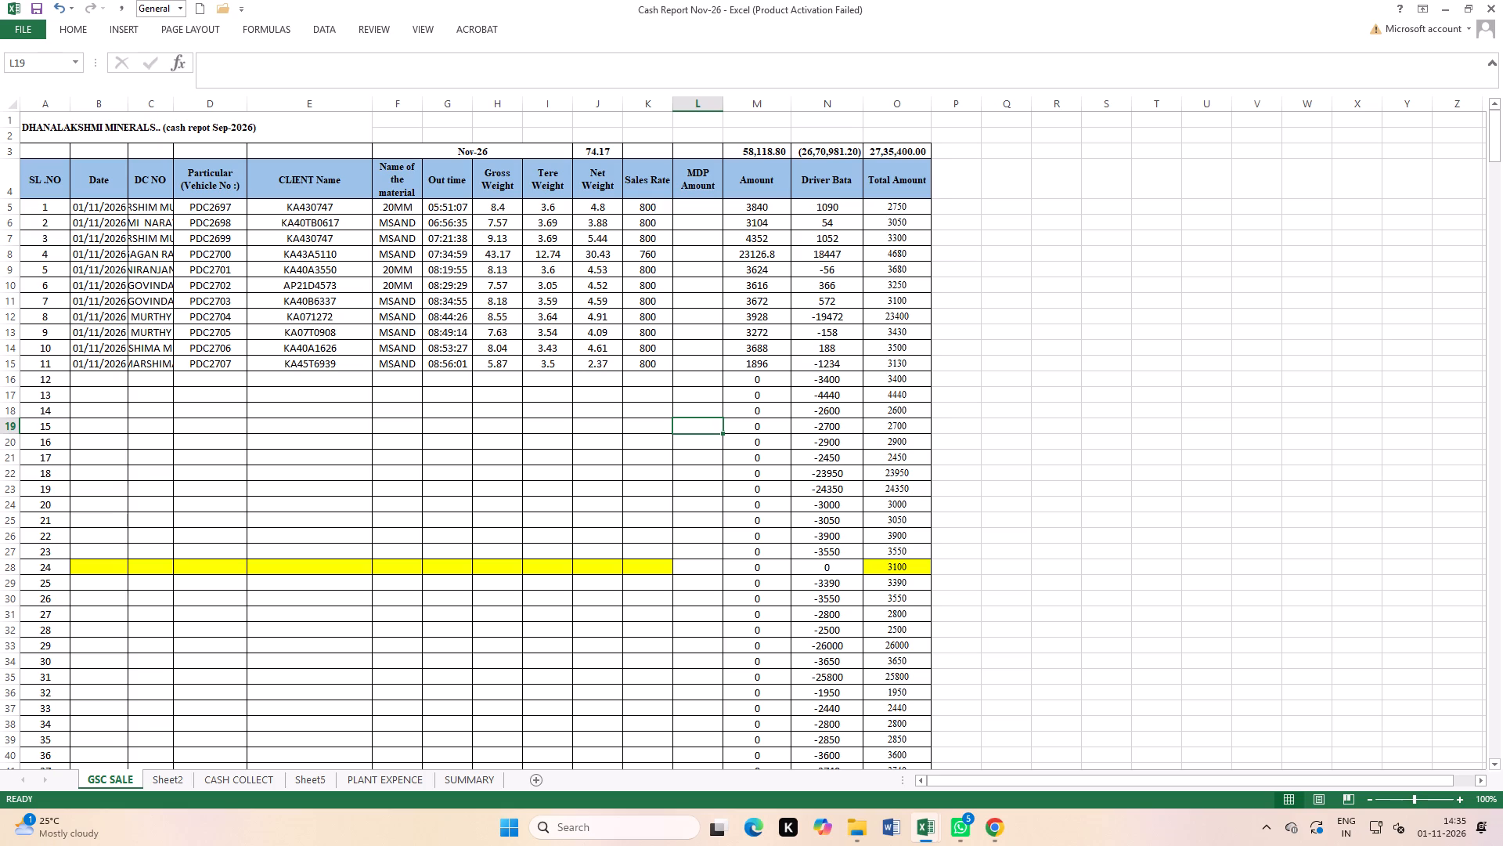